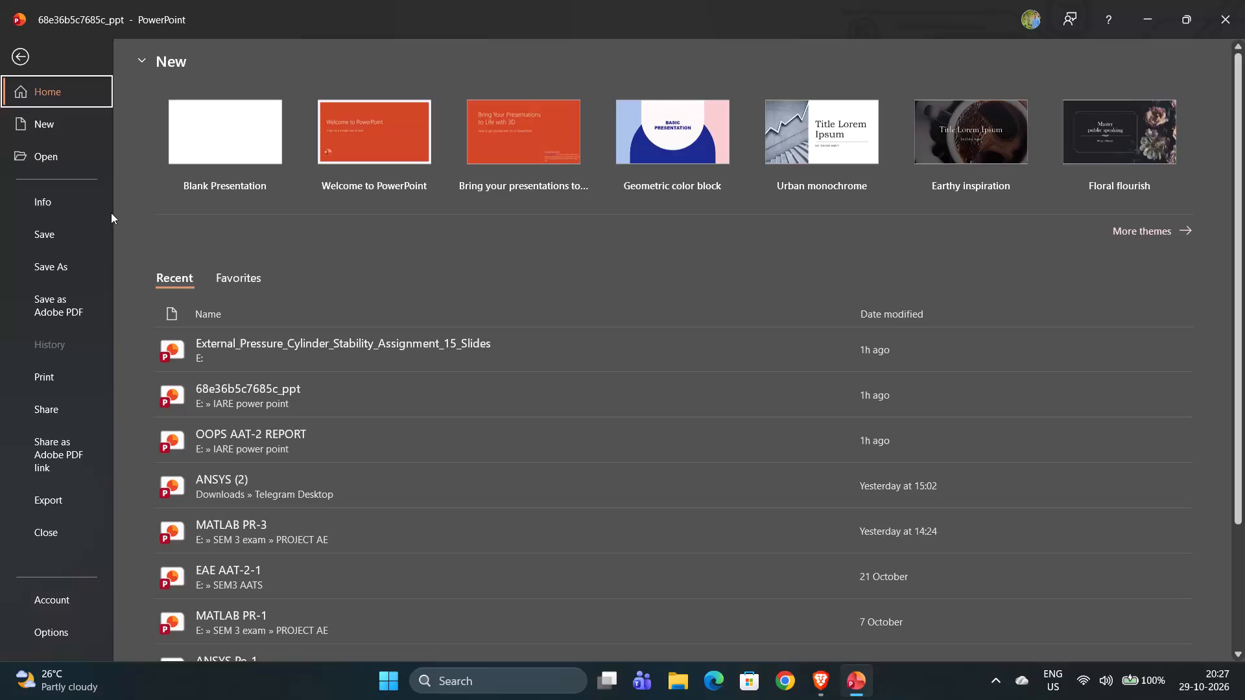
Start saving a copy of the presentation on this PC, in the SEM3 AATS folder on Local Disk (E:).
click(38, 262)
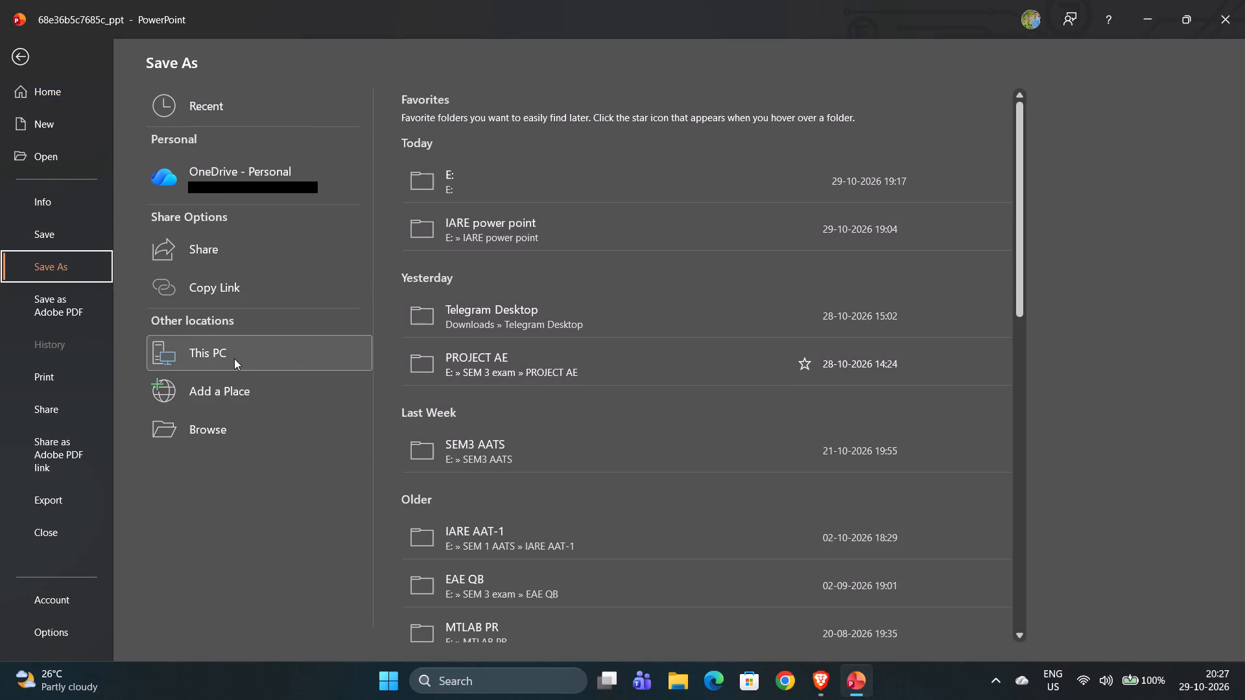
double_click(234, 358)
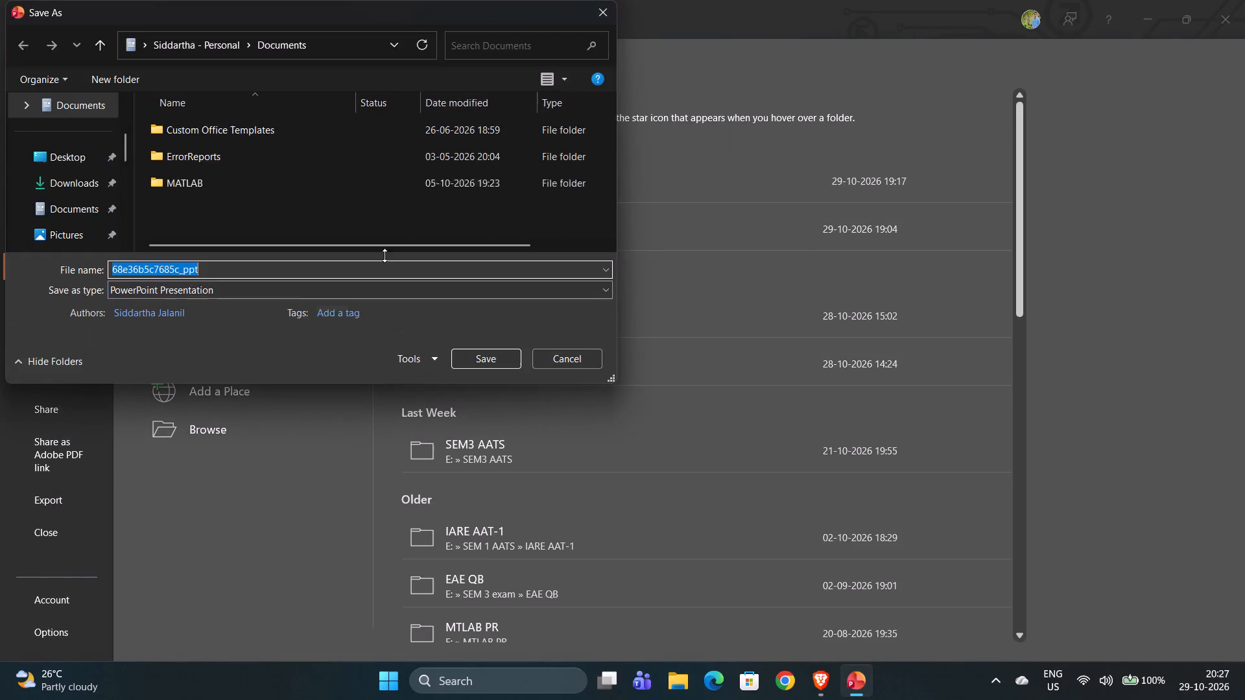
scroll(71, 196, down, 7)
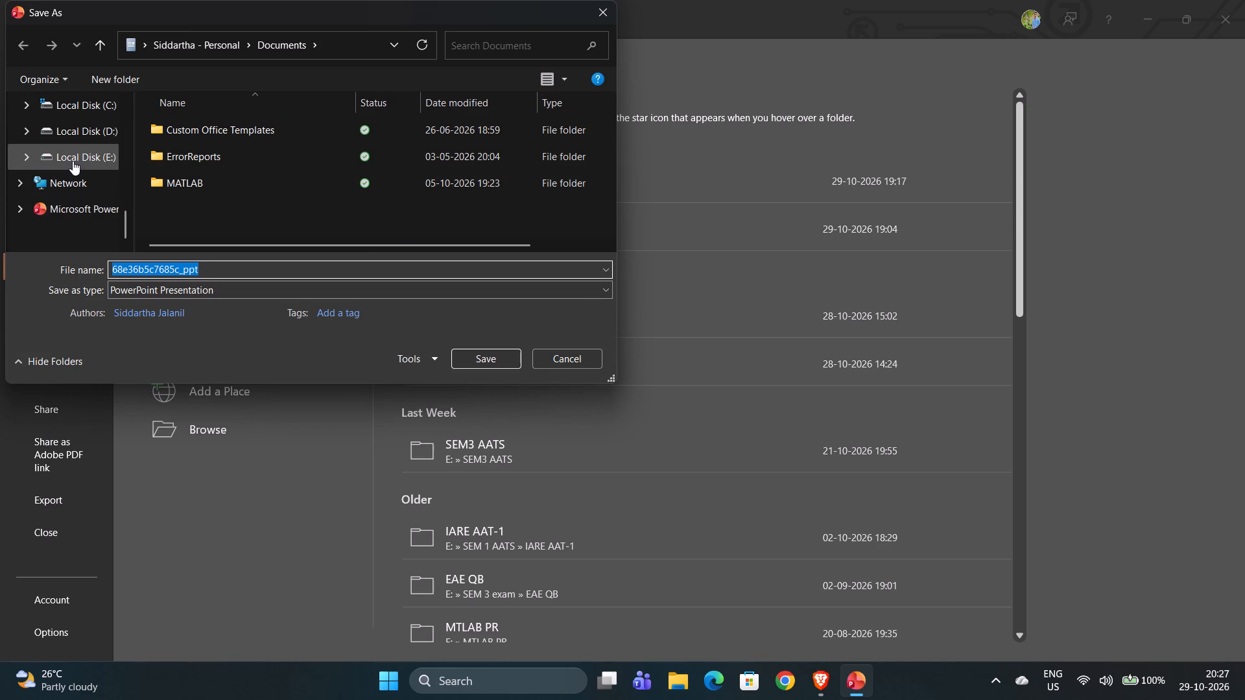
double_click(73, 161)
scroll(227, 176, down, 4)
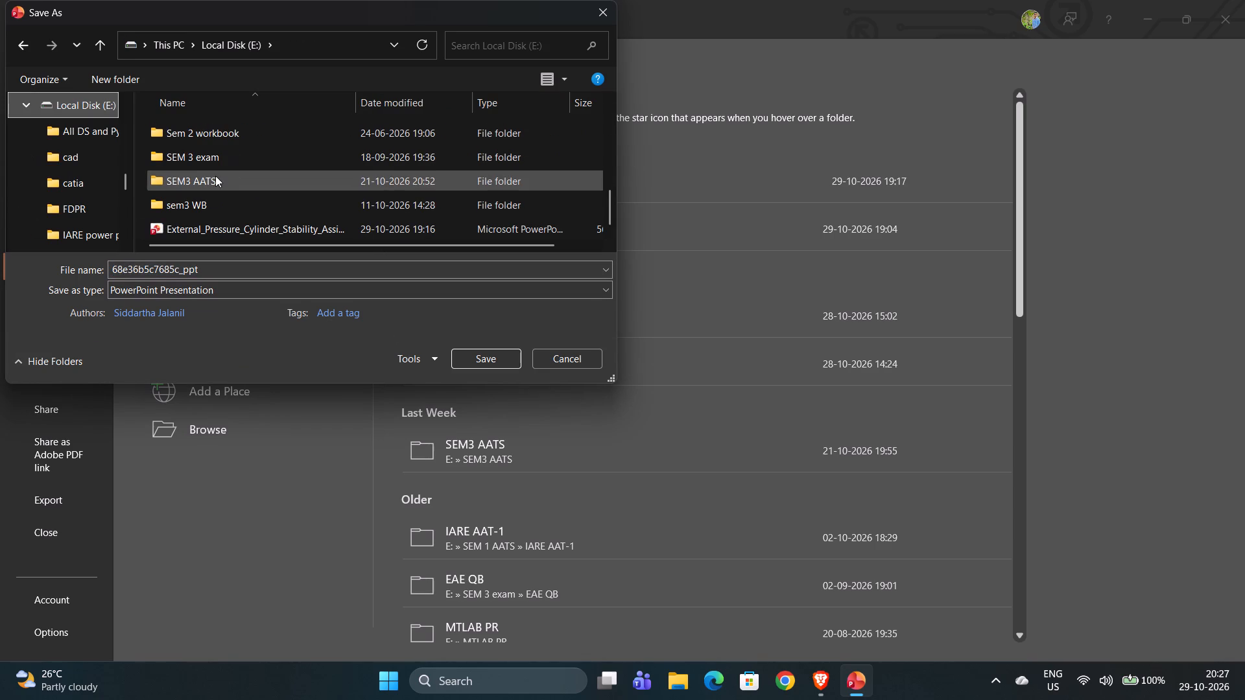
double_click(215, 176)
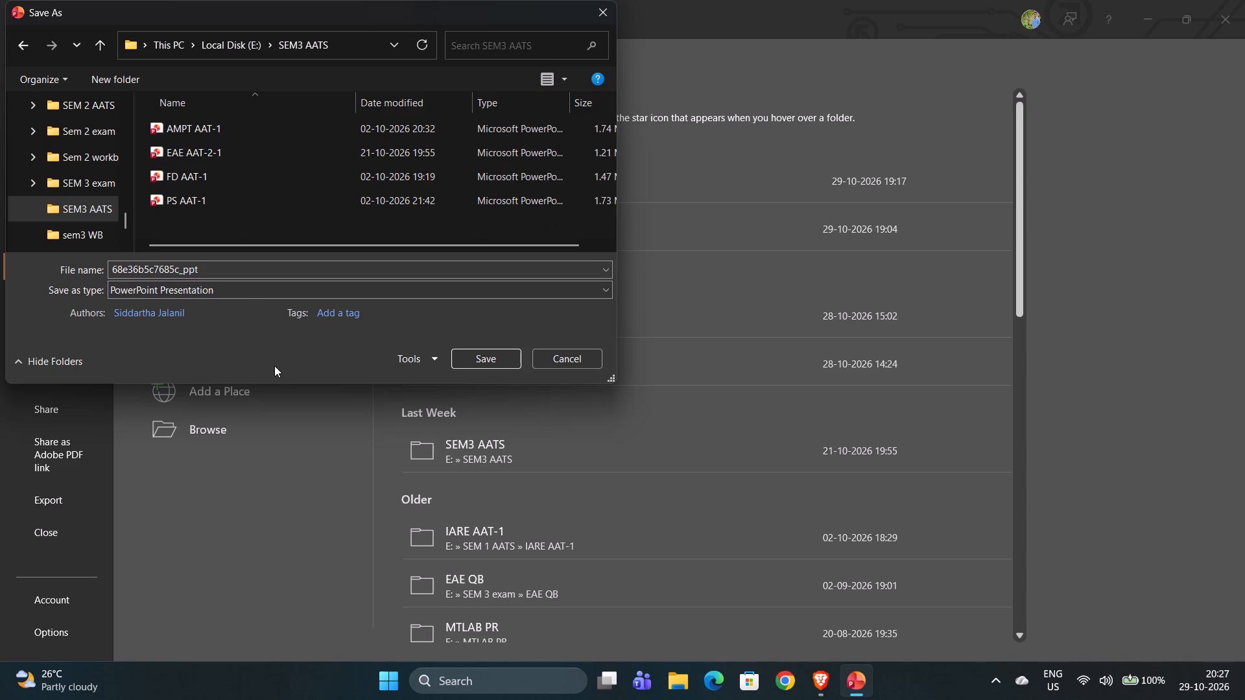
Replace the file name with MOS AAT-2.
click(229, 273)
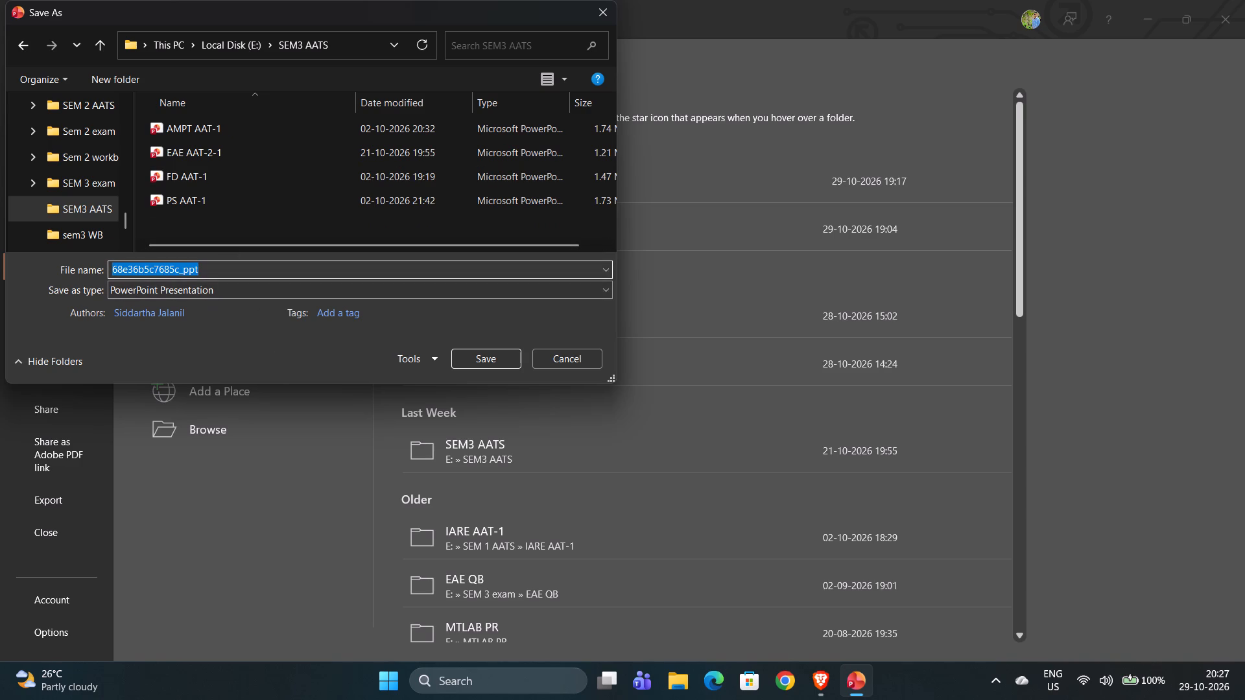
key(BackSpace)
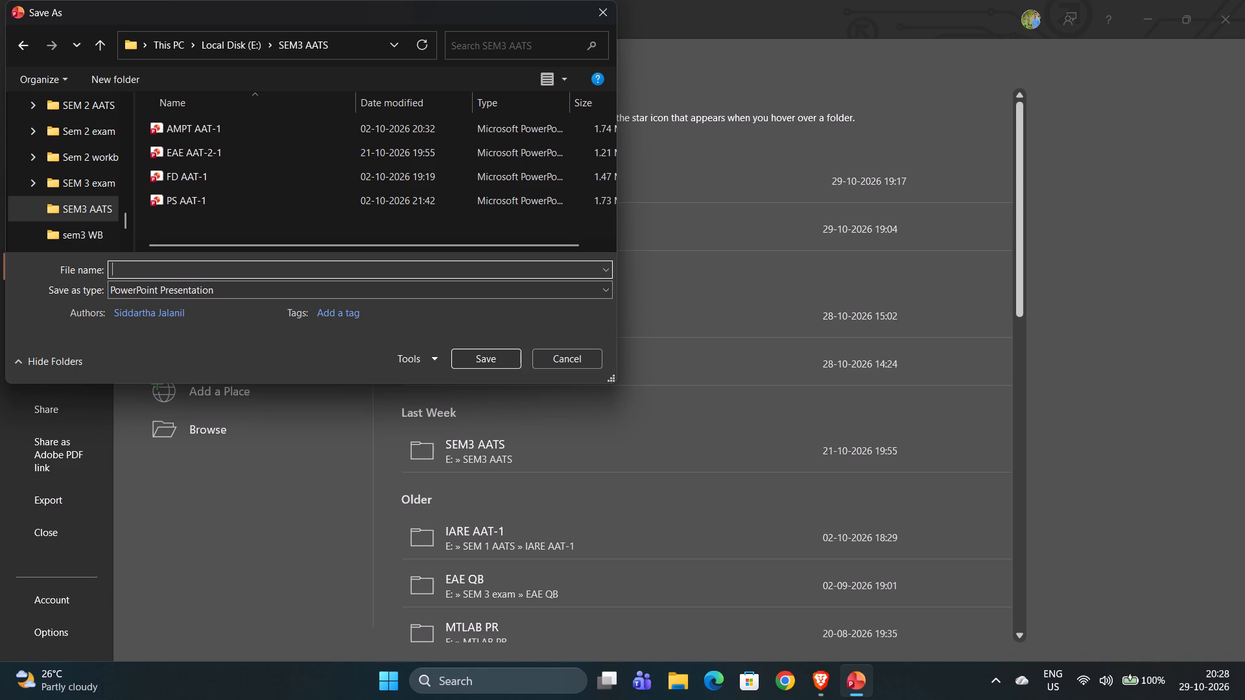
text(AA)
key(BackSpace)
key(BackSpace)
text(MOS AAT)
text(-2)
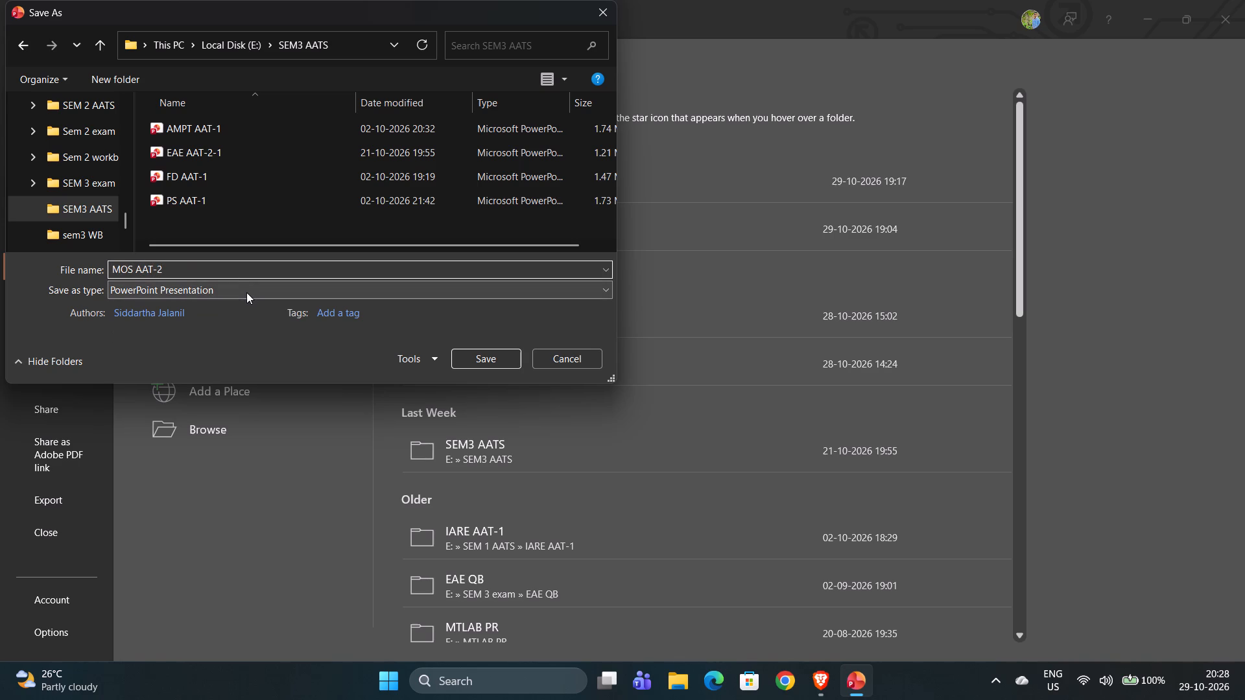
Set the file type to PDF and save the copy.
click(246, 292)
click(246, 292)
click(246, 292)
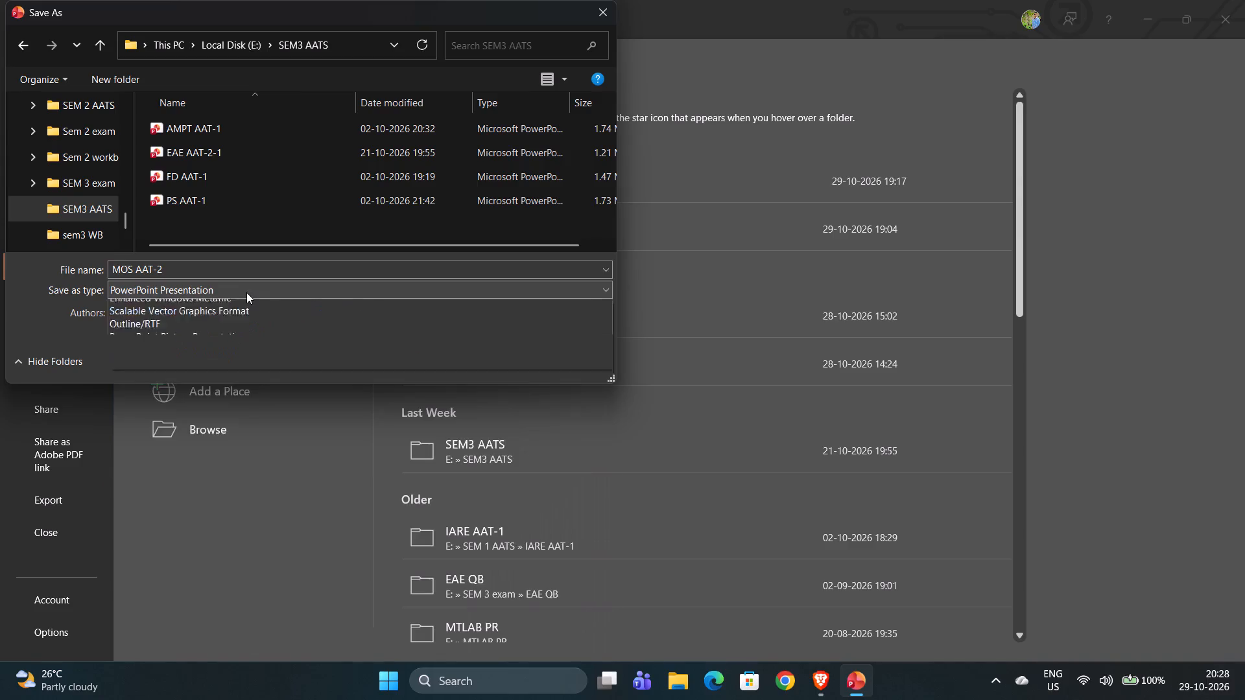
click(142, 345)
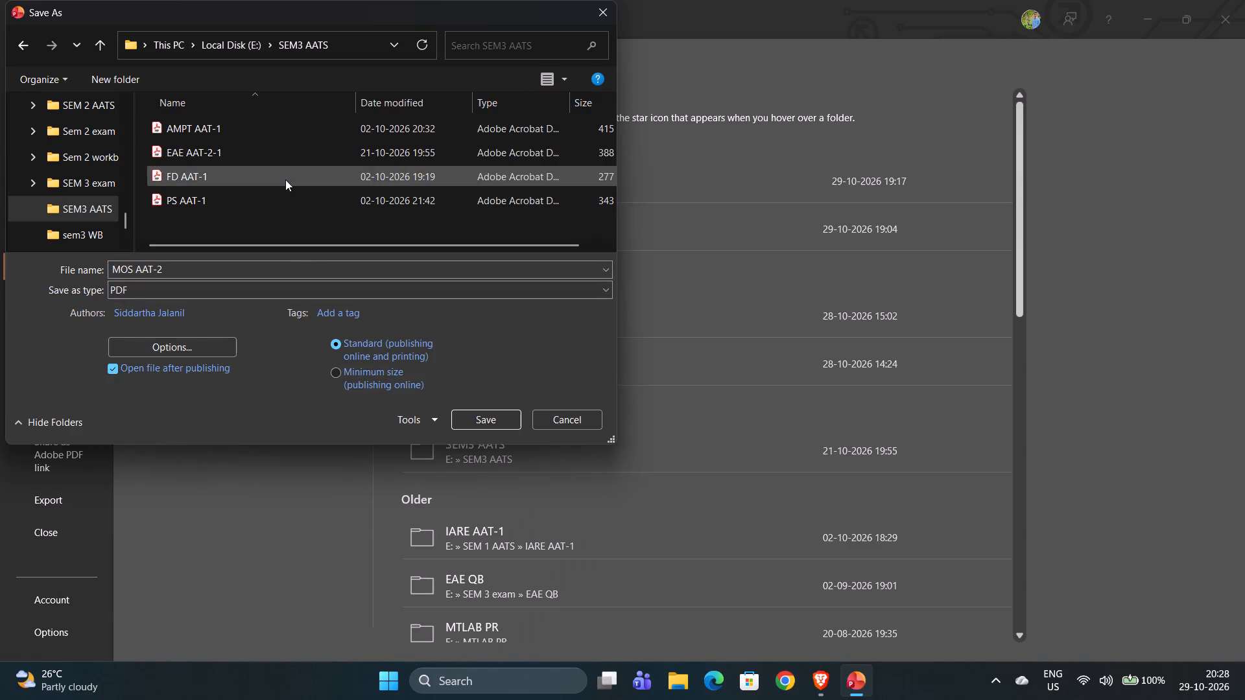
click(473, 412)
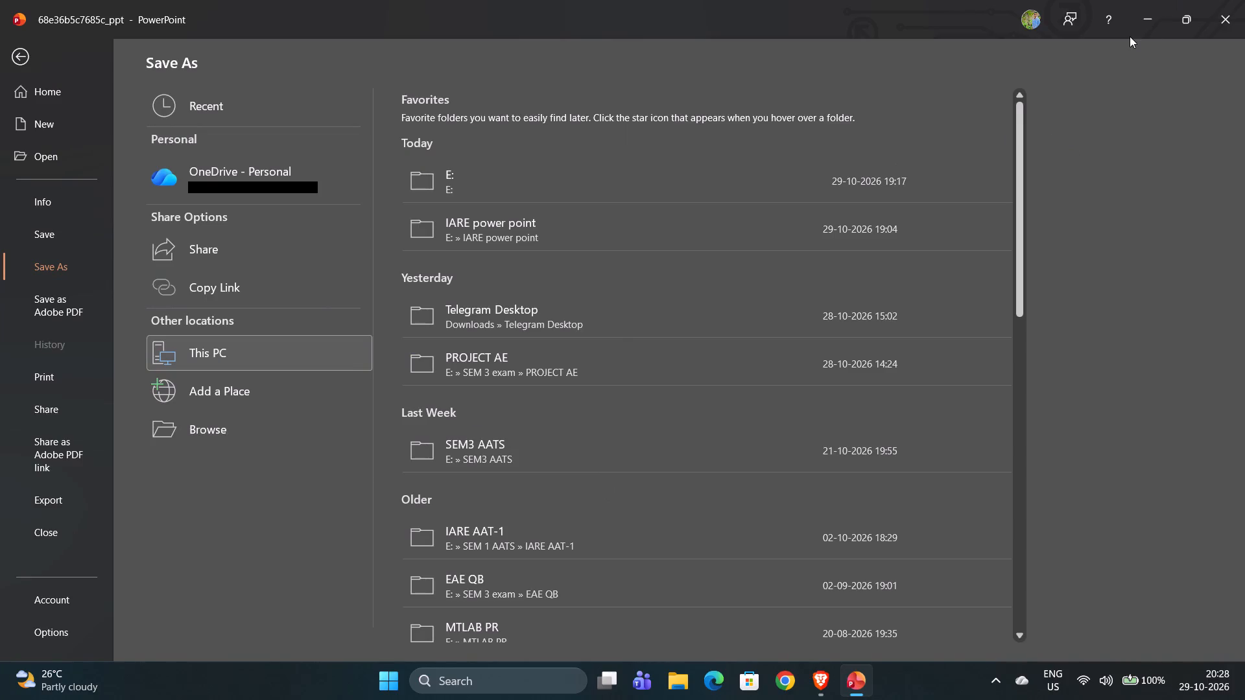
Minimise the presentation and open the MOS AAT-2 PDF from the recent files in File Explorer.
click(1147, 26)
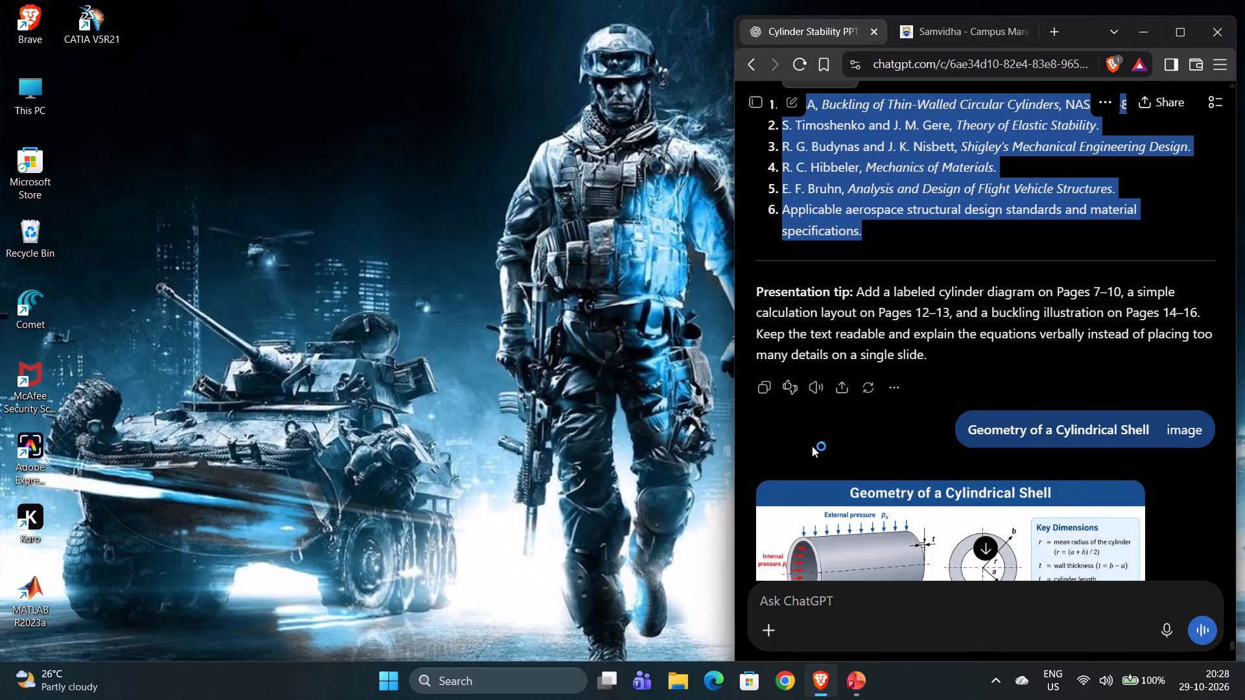
click(678, 689)
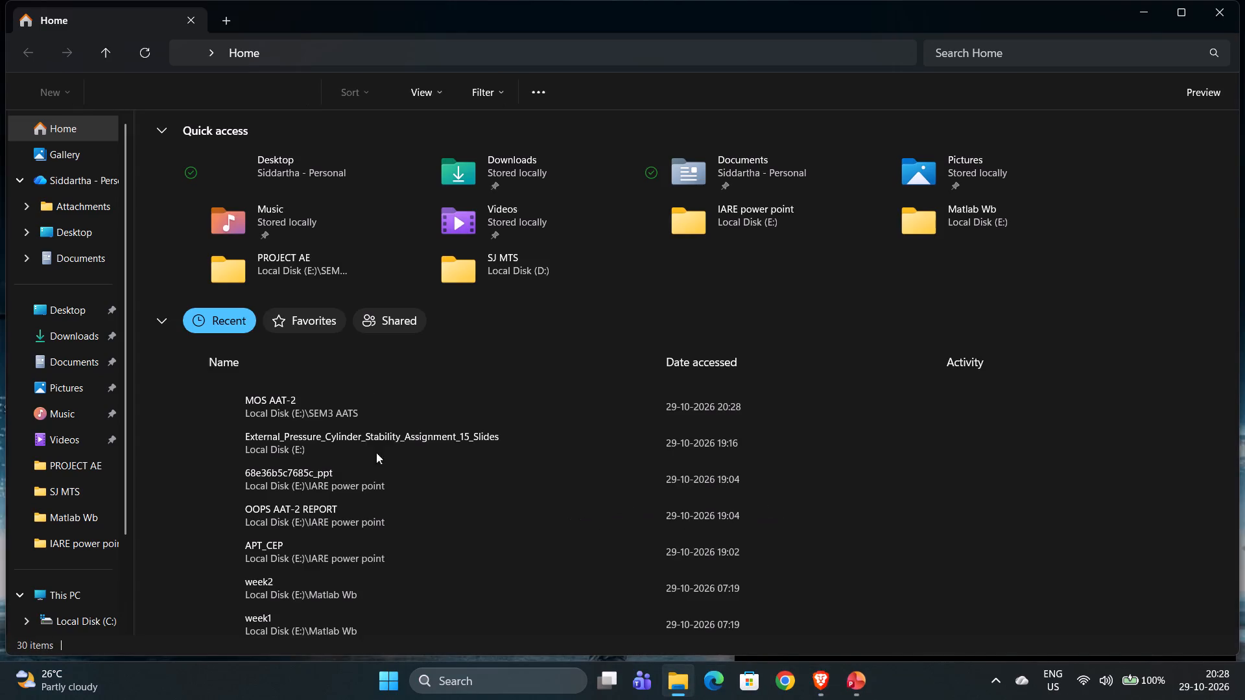
double_click(255, 401)
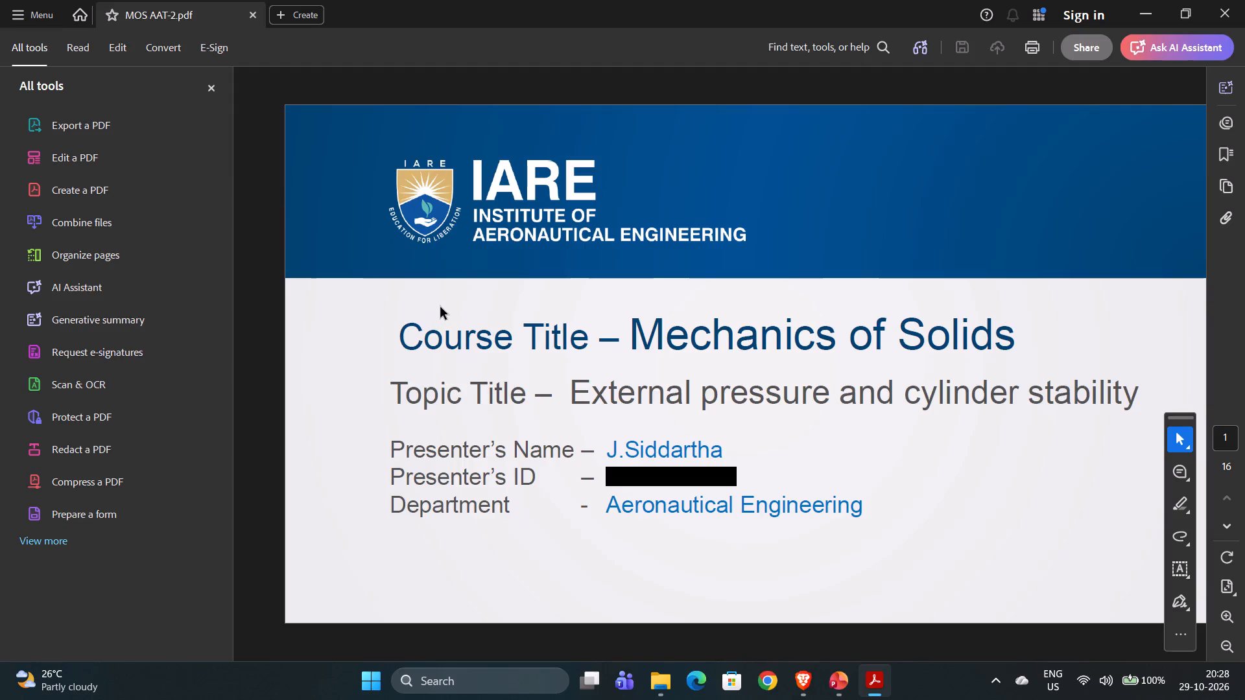
Page through the exported PDF to its last page to check the slides, dismiss the AI summary banner, and minimise the reader.
key(Down)
key(Down)
key(Down)
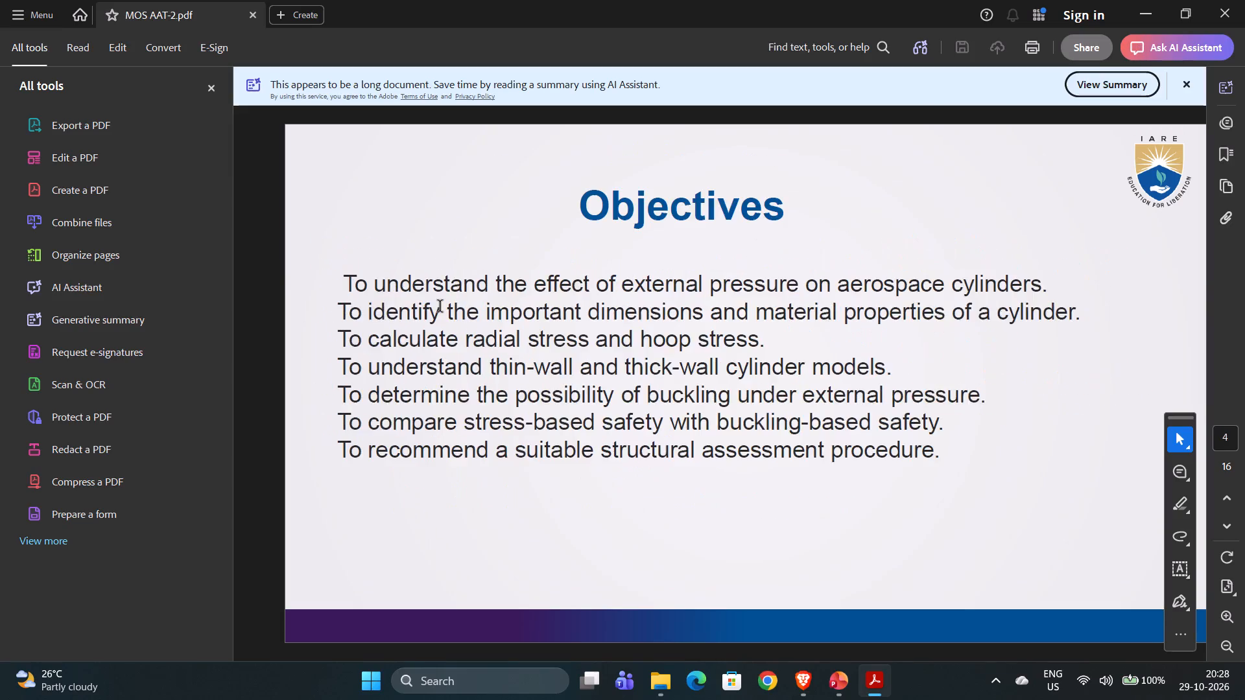
key(Up)
key(Up)
key(Down)
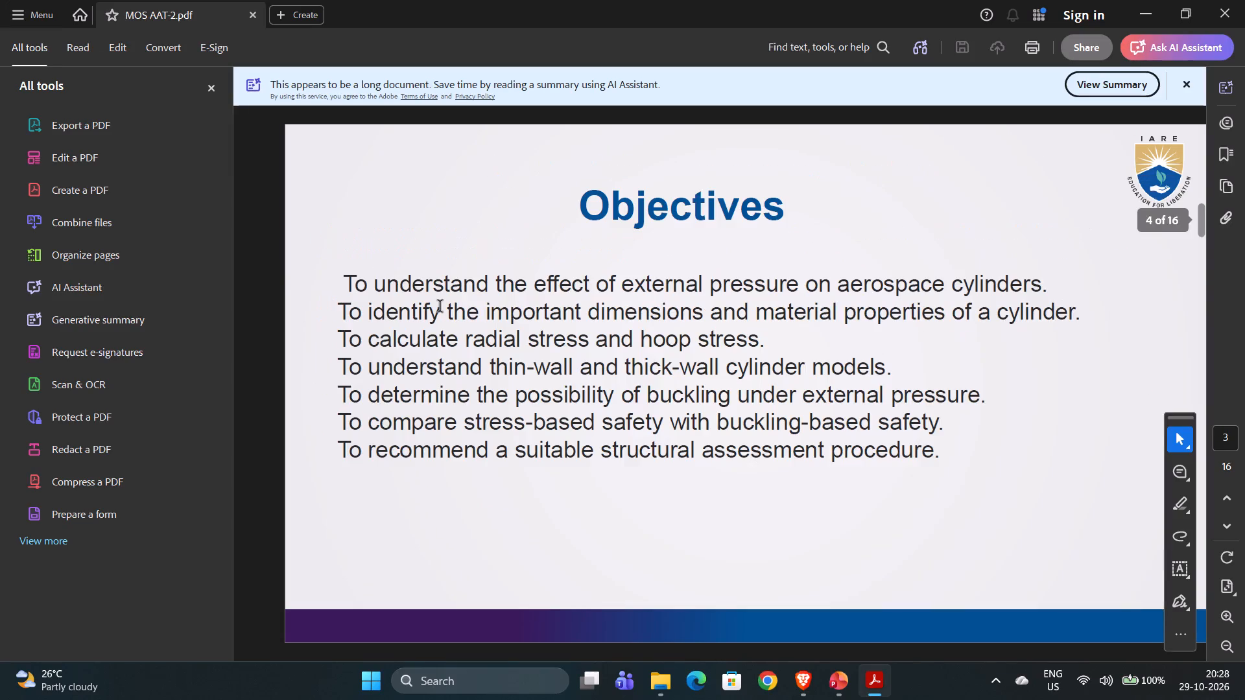
key(Down)
key(Down)
key(Down)
key(Down)
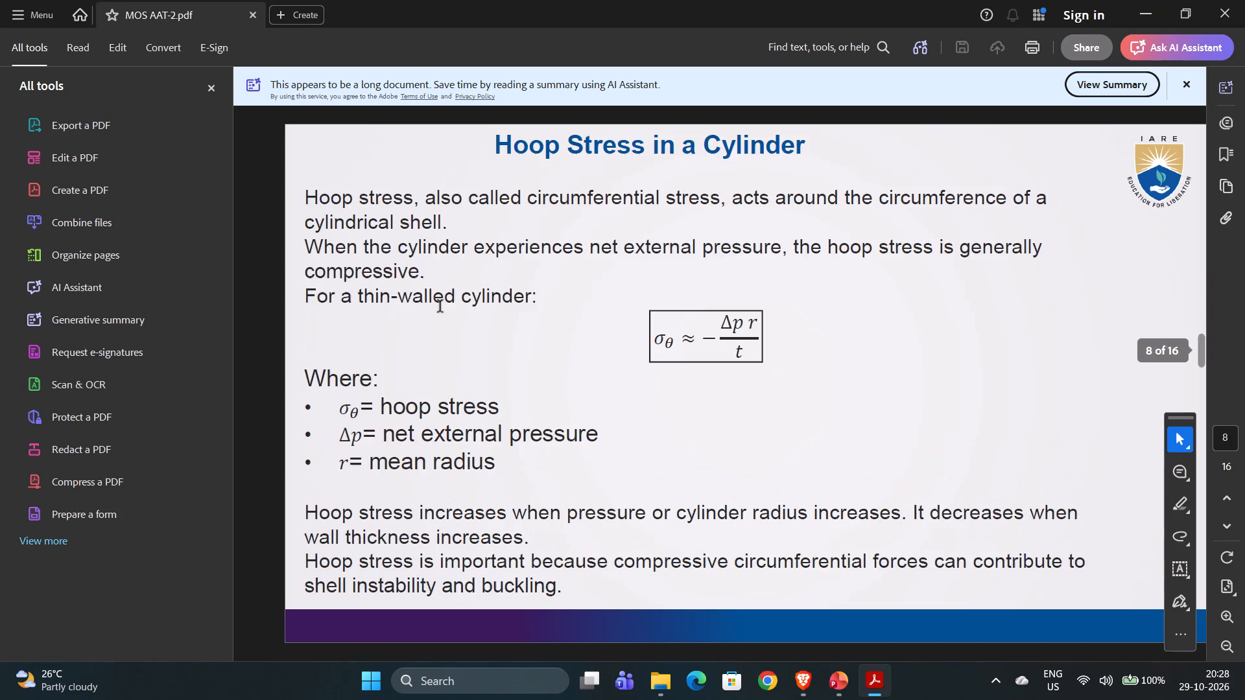
key(Down)
key(Down)
key(Down)
key(Down)
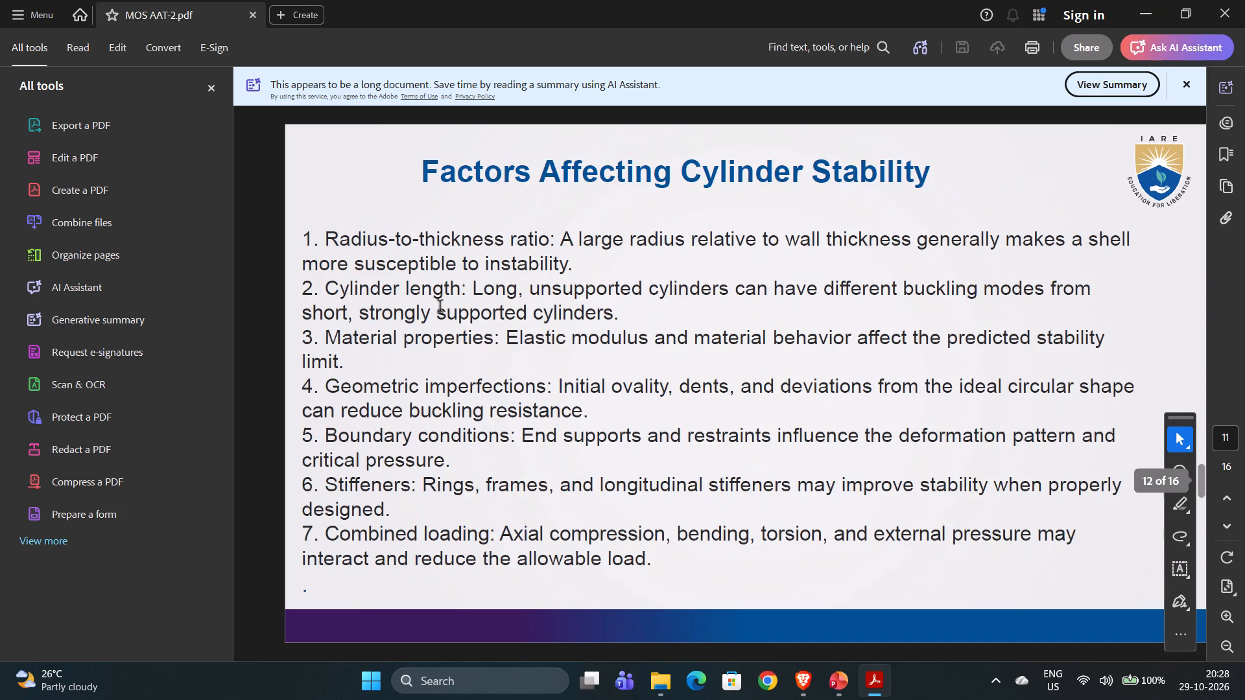
key(Down)
key(Down)
key(Down)
key(Up)
key(Up)
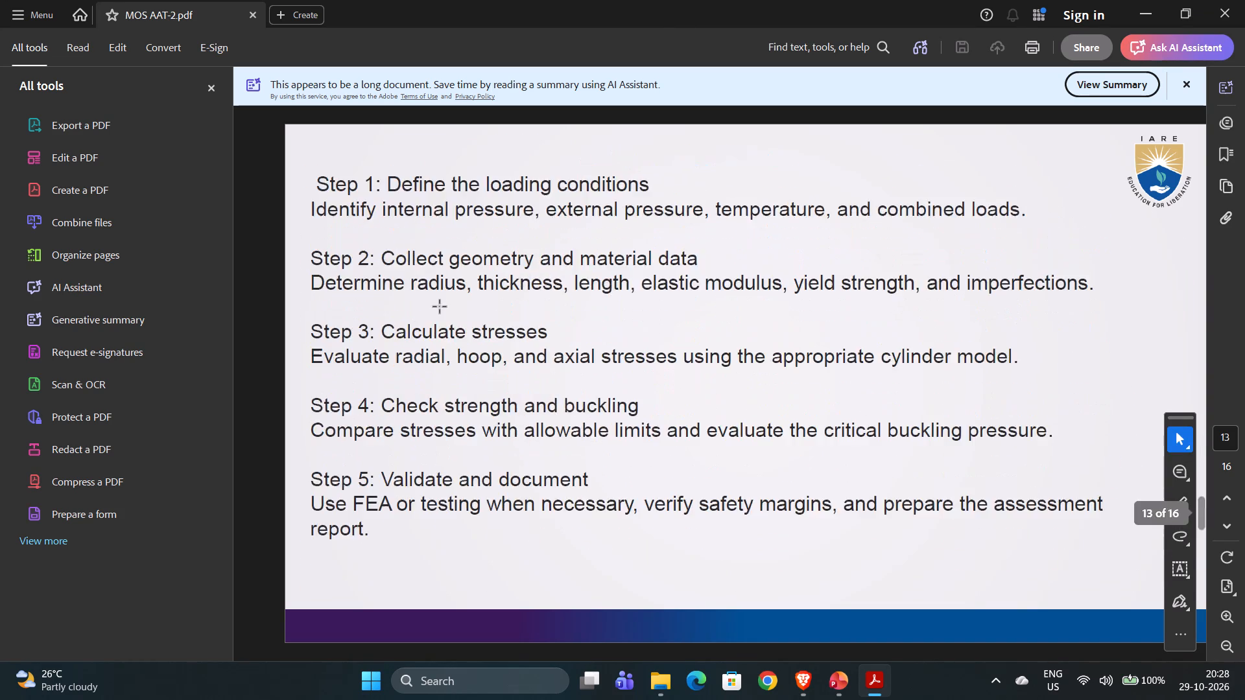
key(Up)
key(Up)
key(Up)
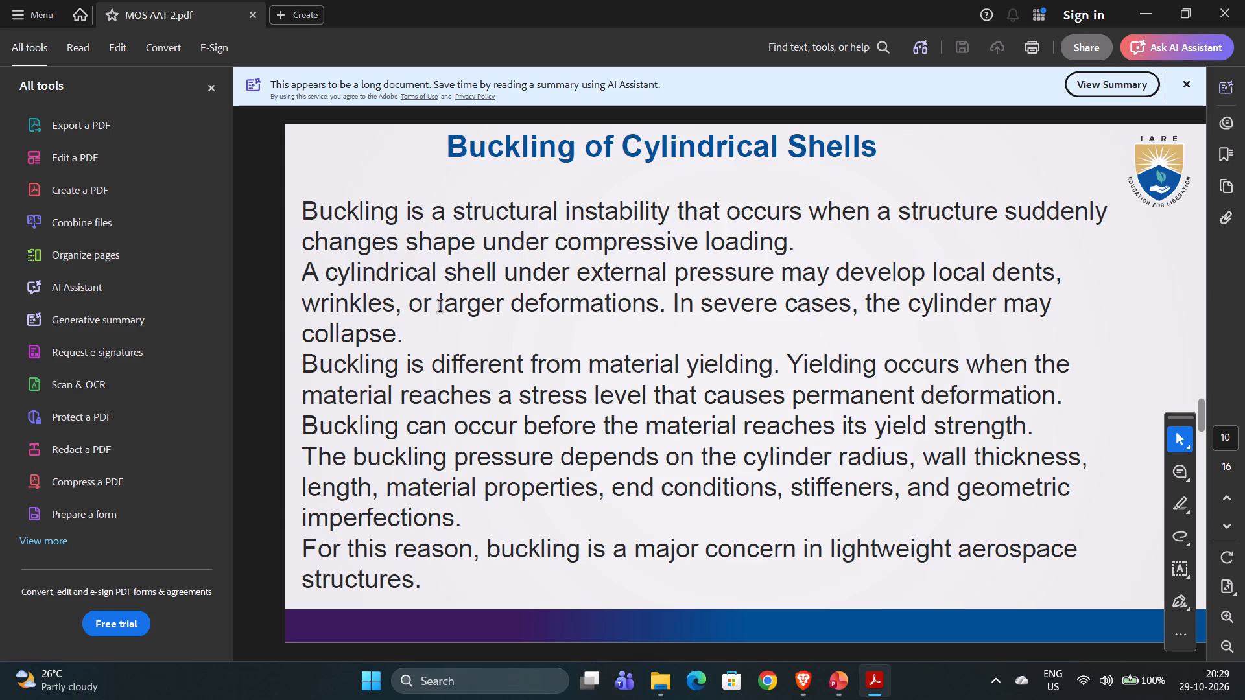
click(1184, 84)
scroll(696, 286, down, 3)
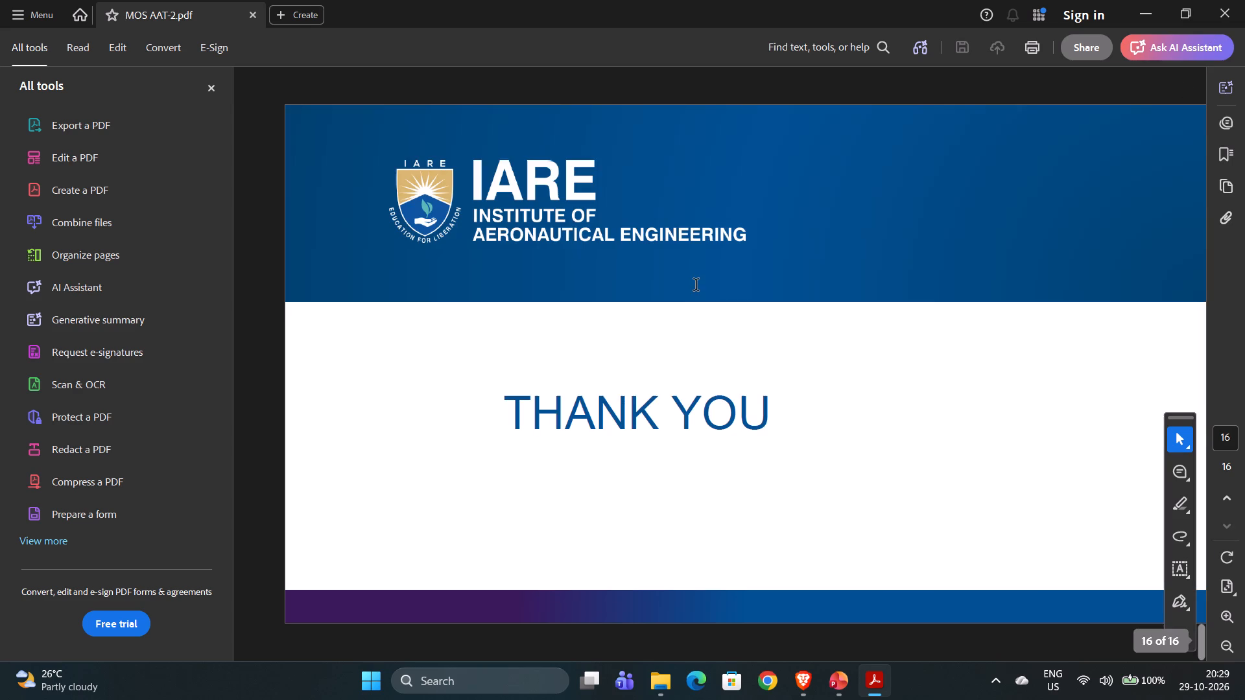
click(1130, 28)
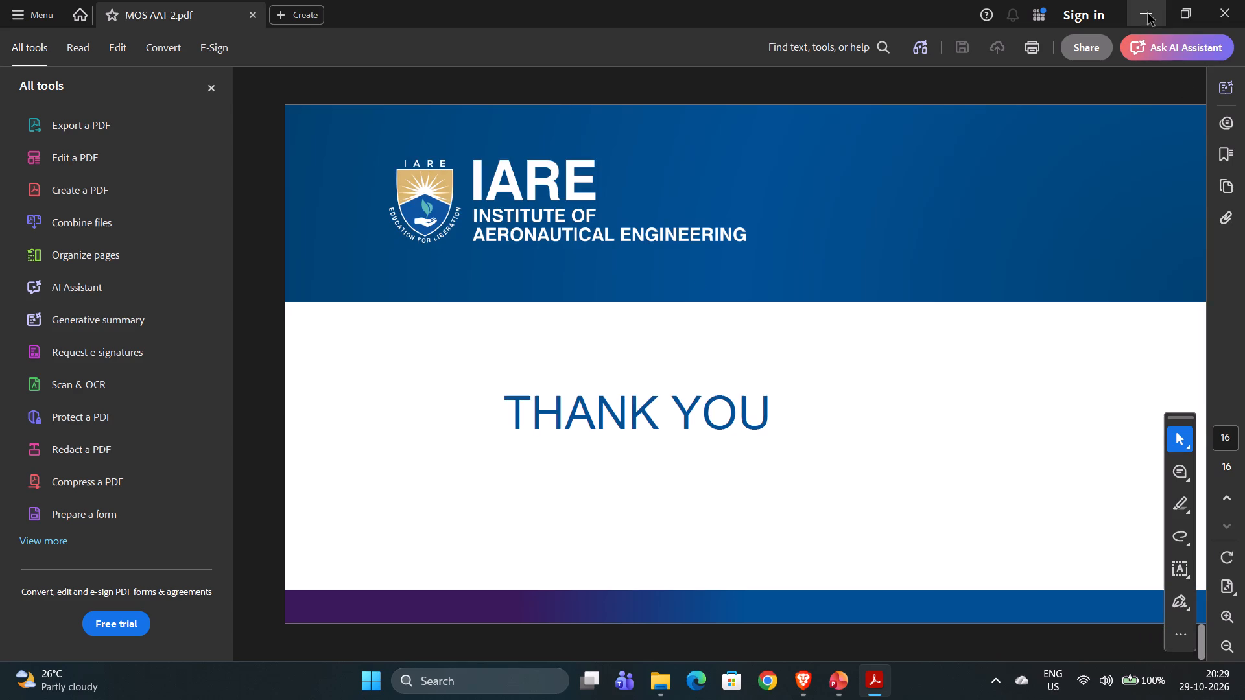
click(1150, 12)
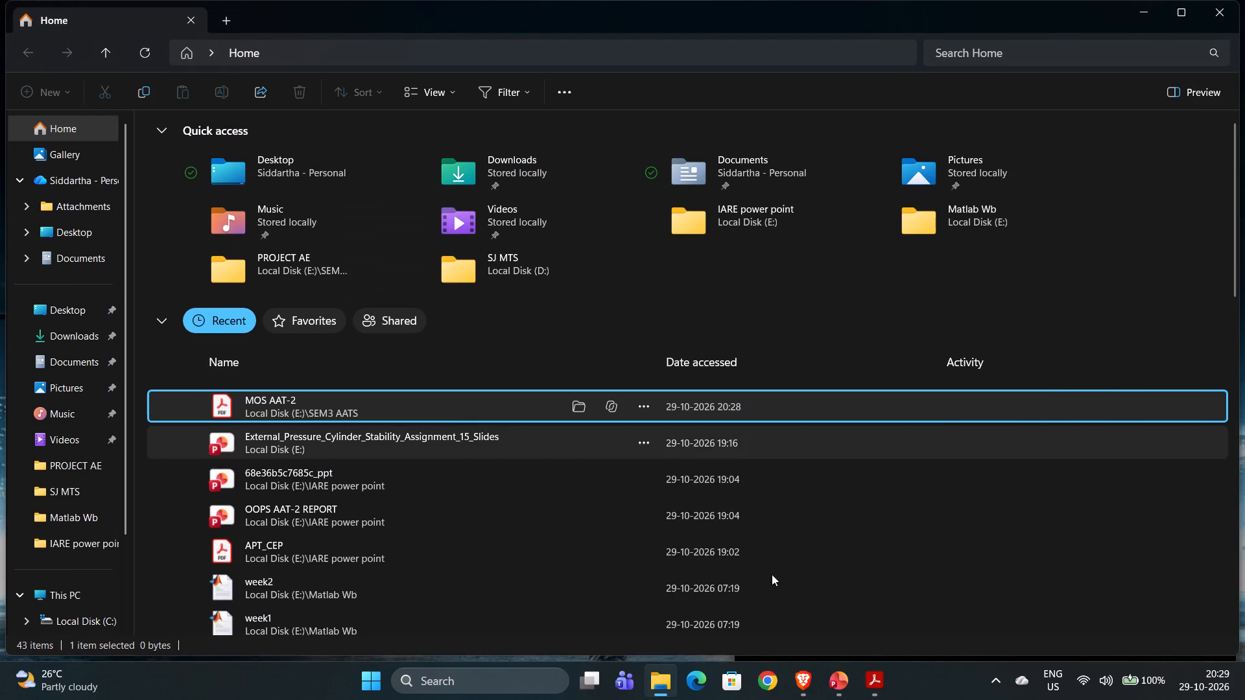
Switch back to PowerPoint and delete the course name Mechanics of Solids after "Course Title –" on slide 1.
click(860, 630)
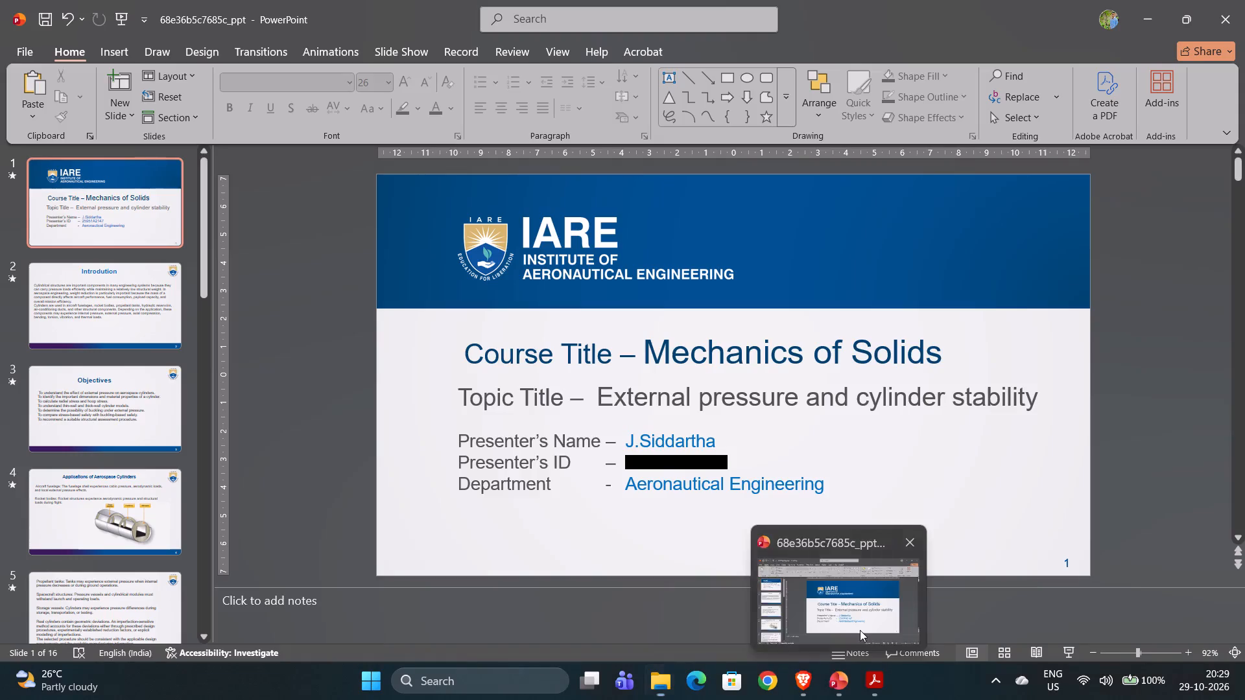
click(939, 355)
key(BackSpace)
key(BackSpace)
key(BackSpace)
key(BackSpace)
key(BackSpace)
key(BackSpace)
key(BackSpace)
key(BackSpace)
key(BackSpace)
key(BackSpace)
key(BackSpace)
key(BackSpace)
key(BackSpace)
key(BackSpace)
key(BackSpace)
key(BackSpace)
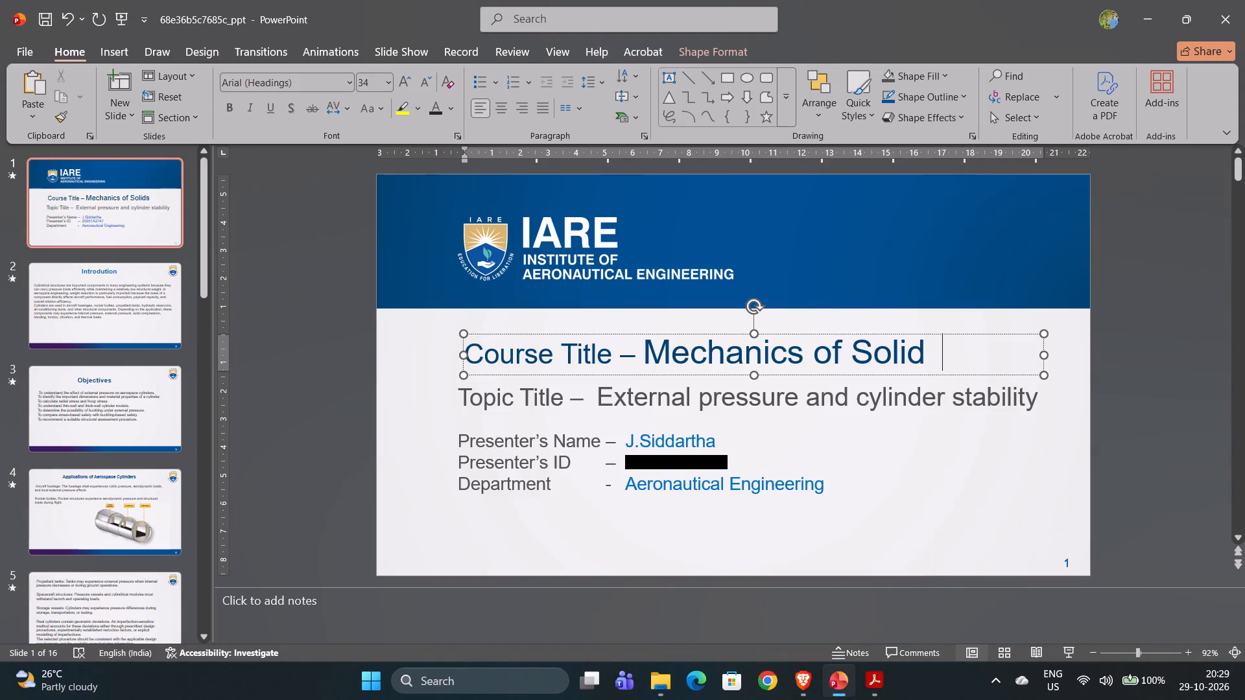
key(BackSpace)
key(BackSpace)
key(BackSpace)
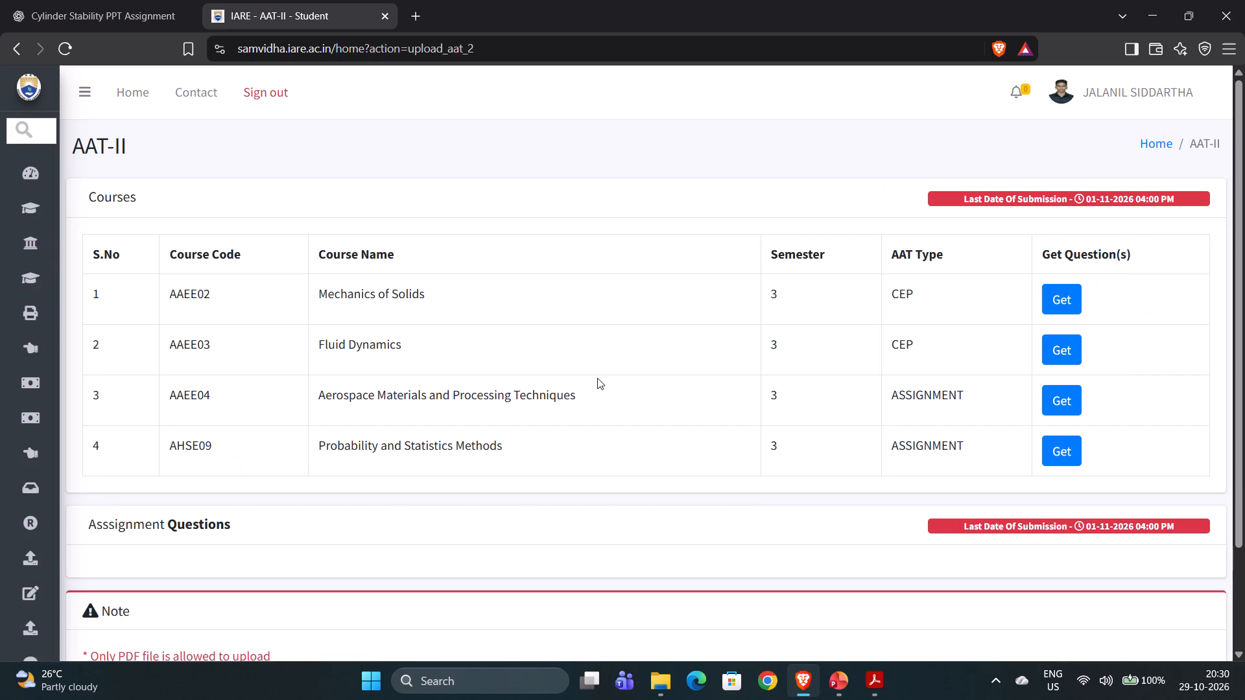
Get the Fluid Dynamics (AAEE03) question on the AAT-II page in Brave and copy its problem text.
click(1056, 351)
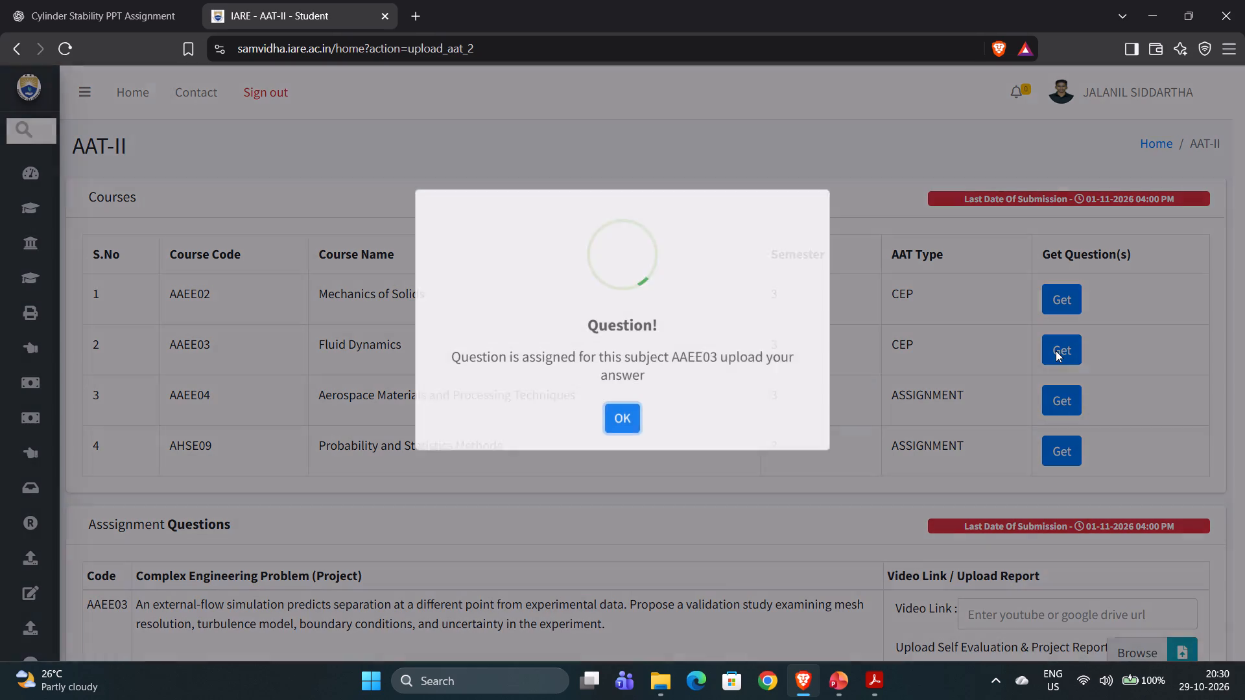
click(630, 445)
click(629, 451)
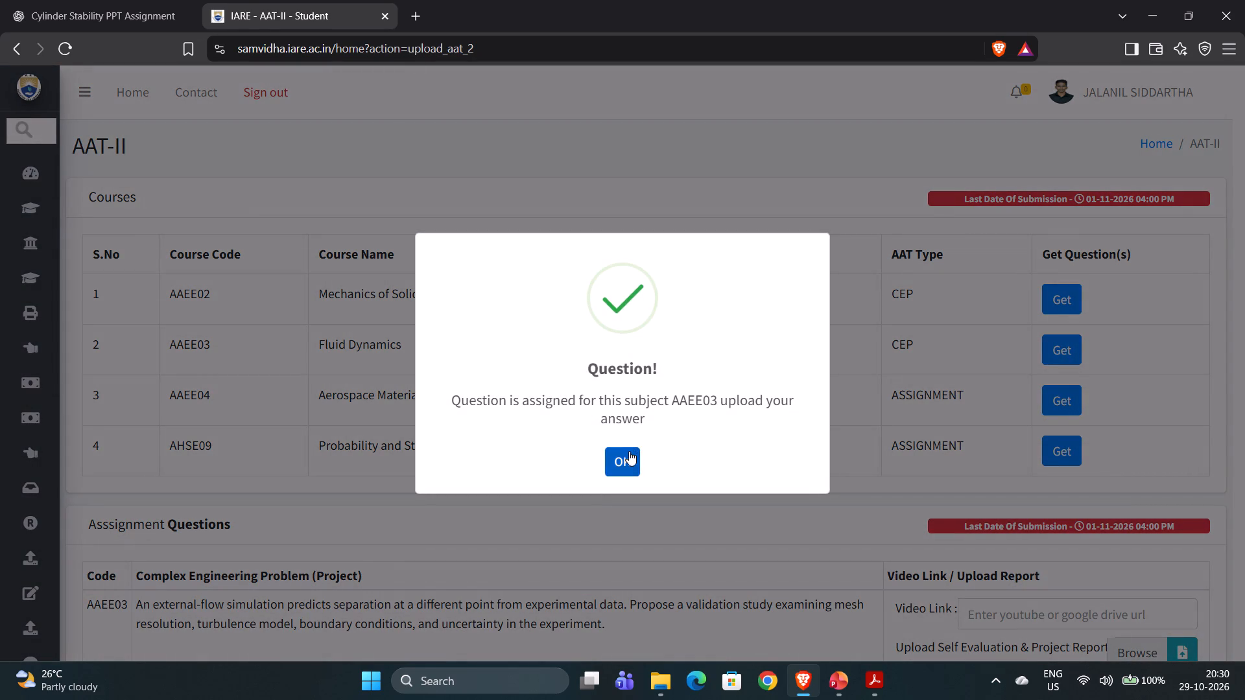
scroll(629, 451, down, 1)
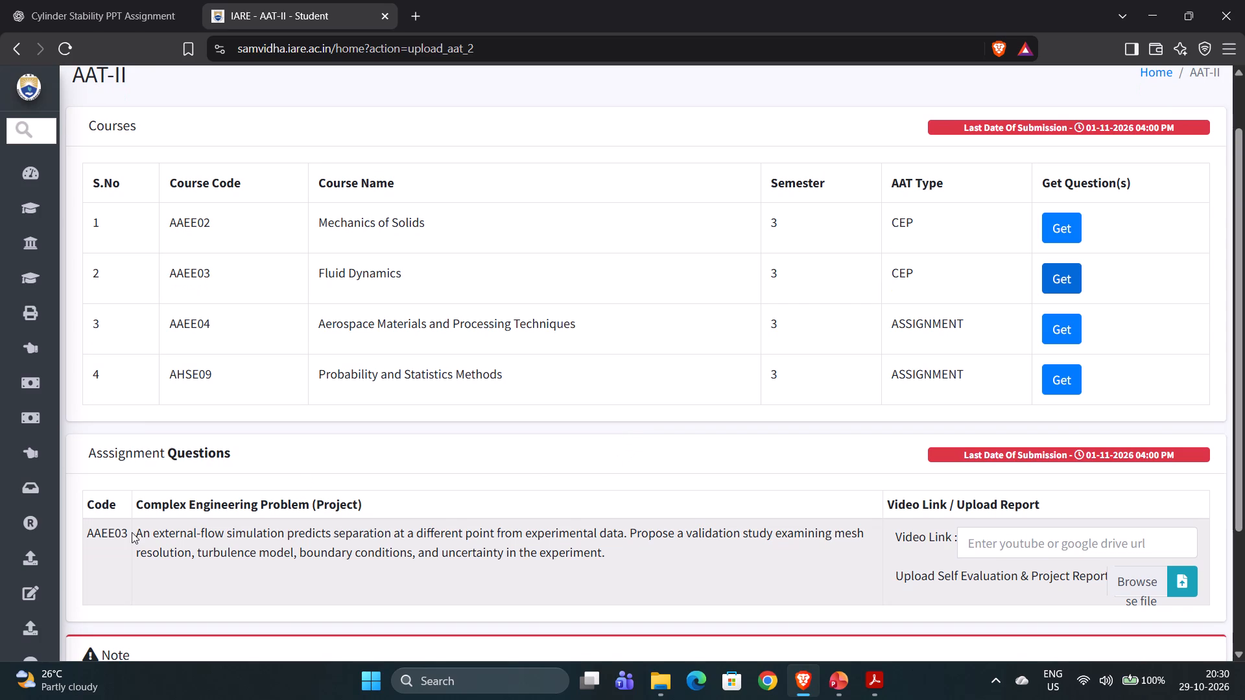
drag(132, 532, 617, 548)
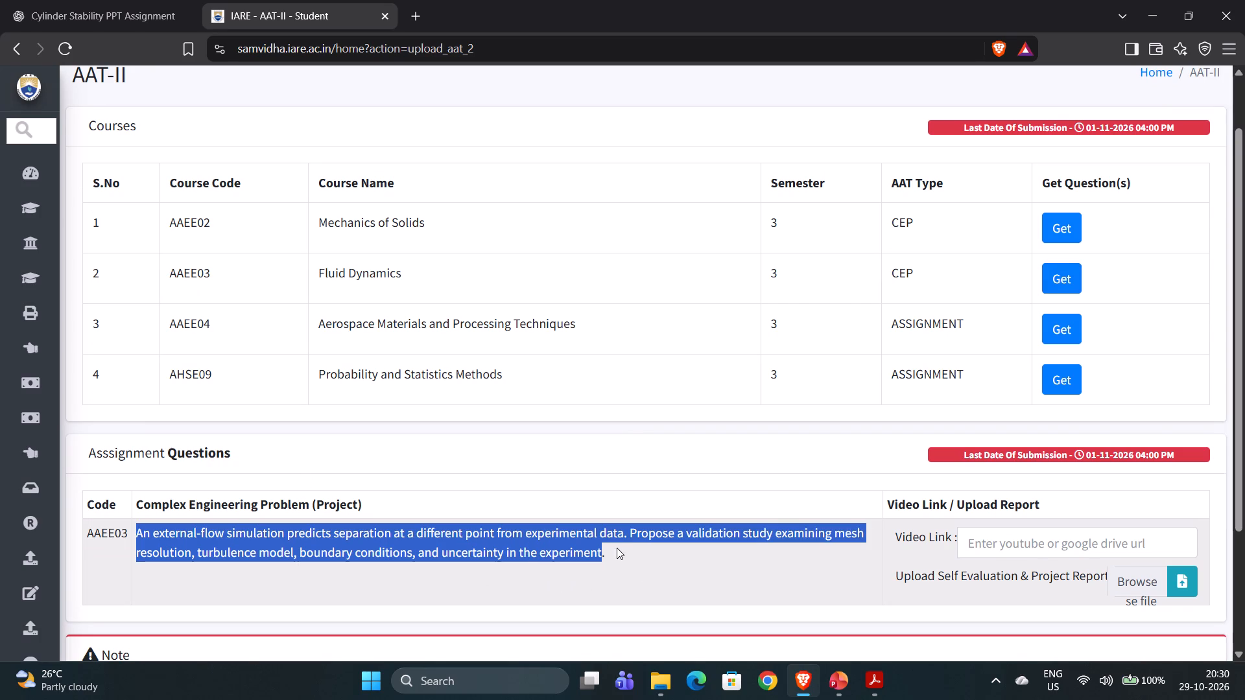
drag(617, 548, 611, 546)
key(ctrl+c)
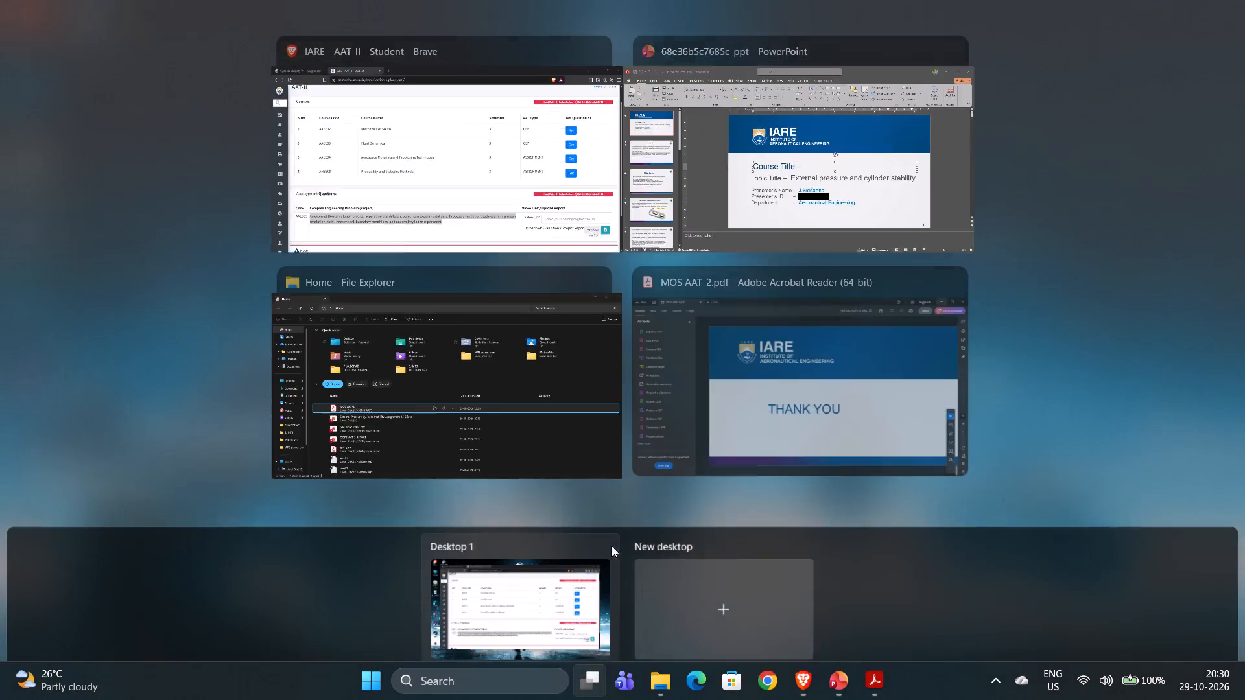
click(486, 146)
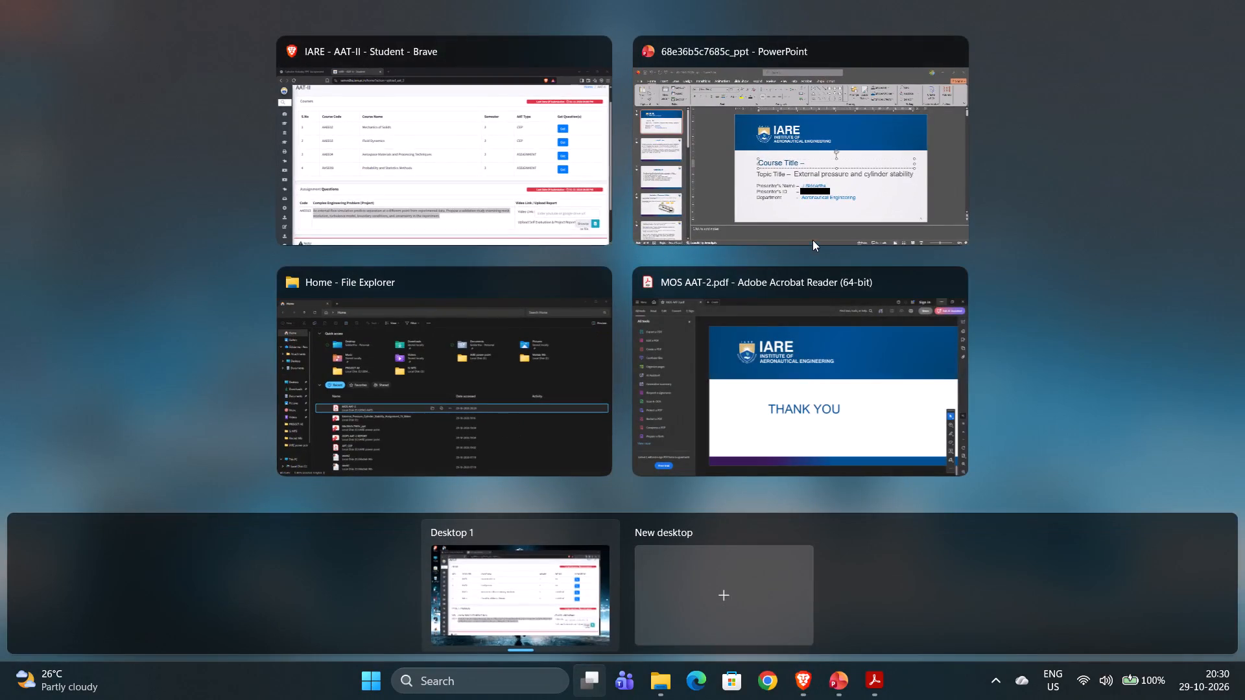
click(958, 284)
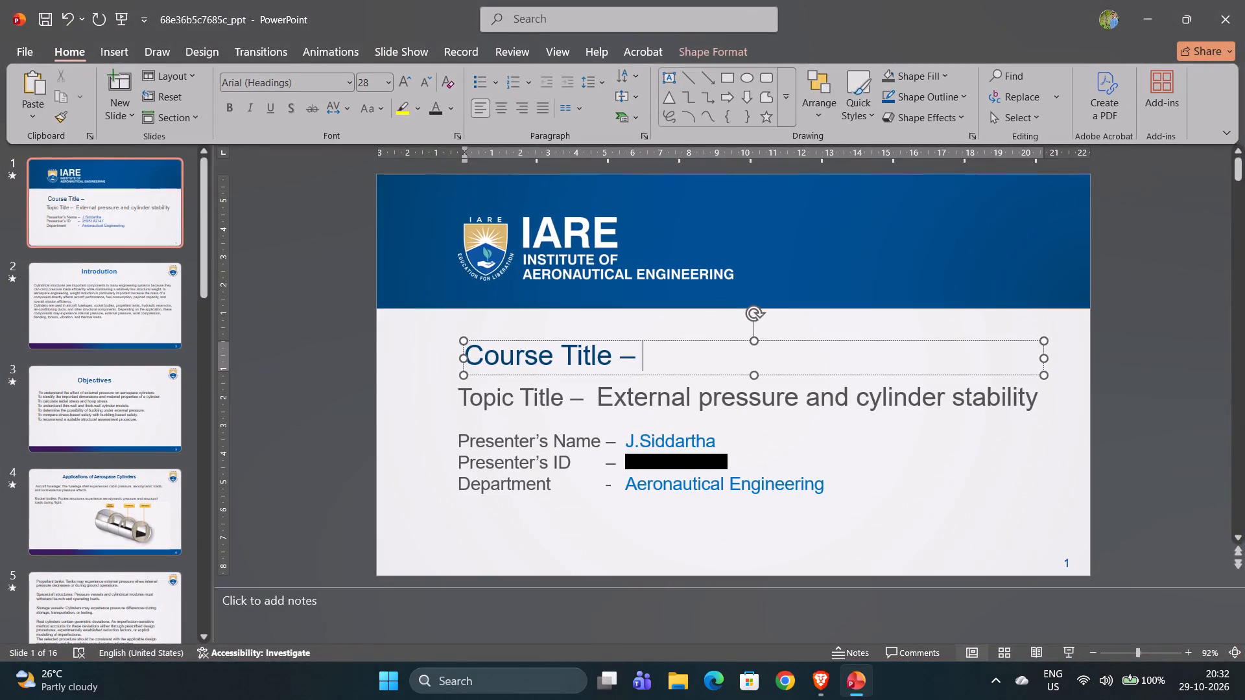
key(ctrl+v)
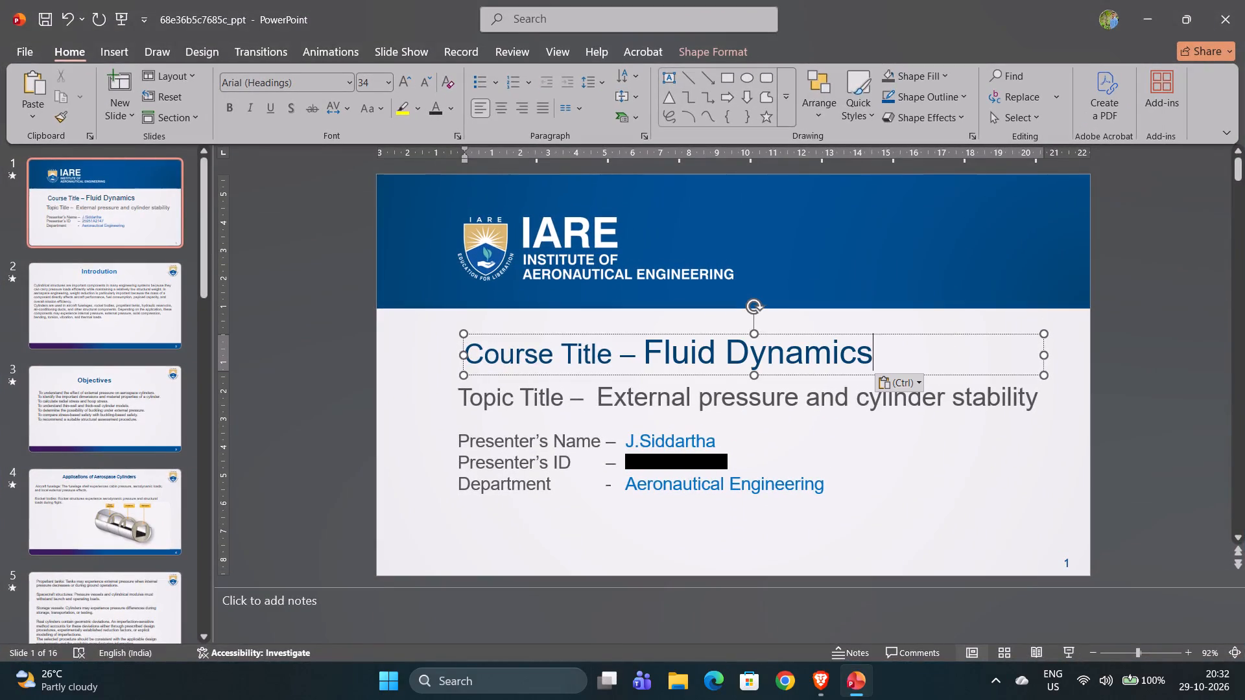
Delete the topic name External pressure and cylinder stability after "Topic Title –" on slide 1.
drag(599, 390, 811, 417)
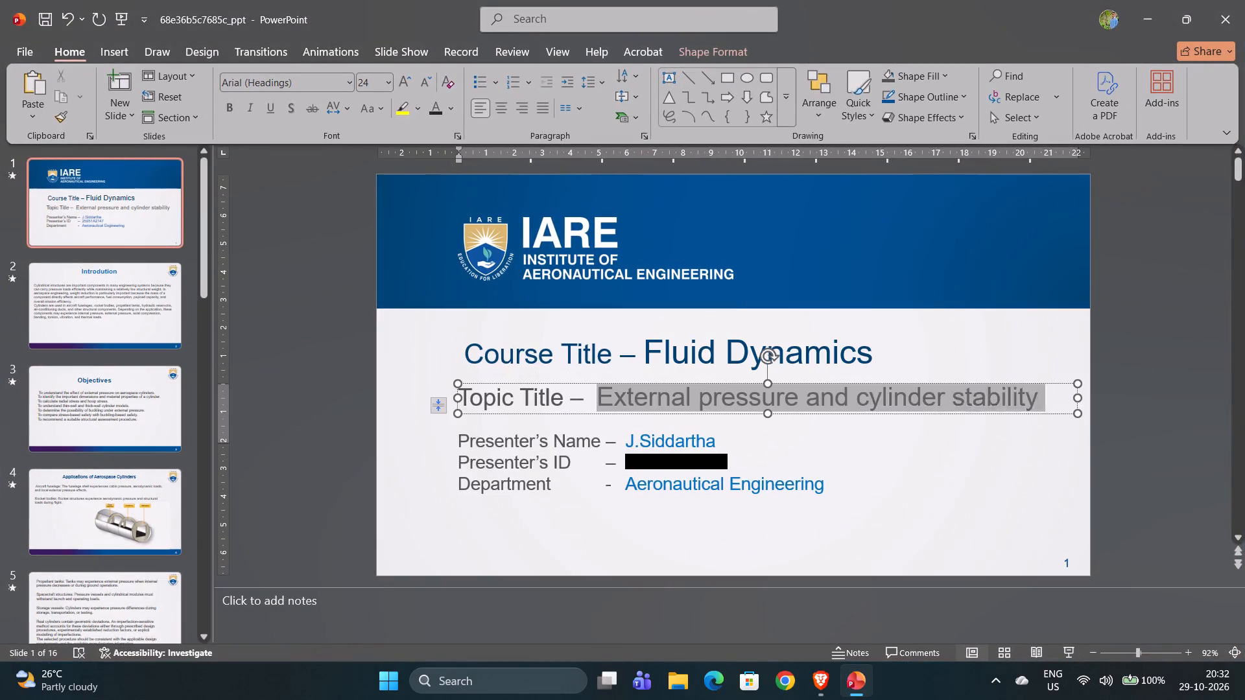
drag(811, 417, 980, 401)
key(BackSpace)
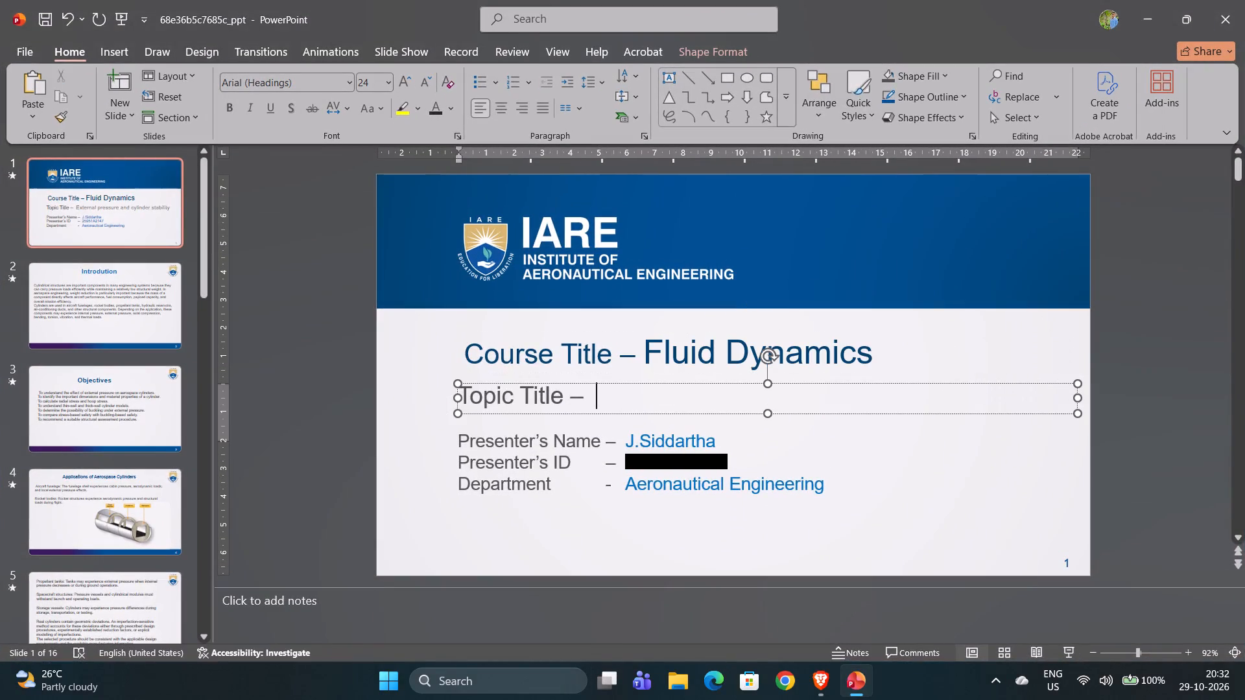
Switch back to the AAT-II page in Brave.
click(833, 281)
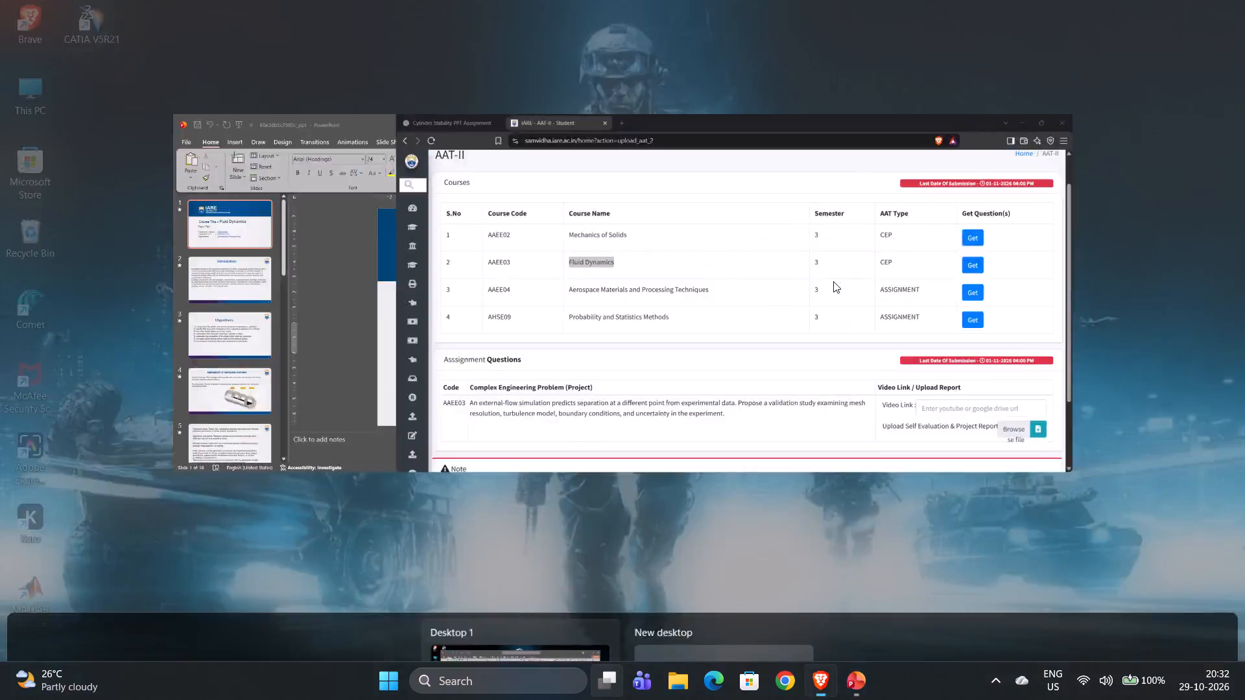
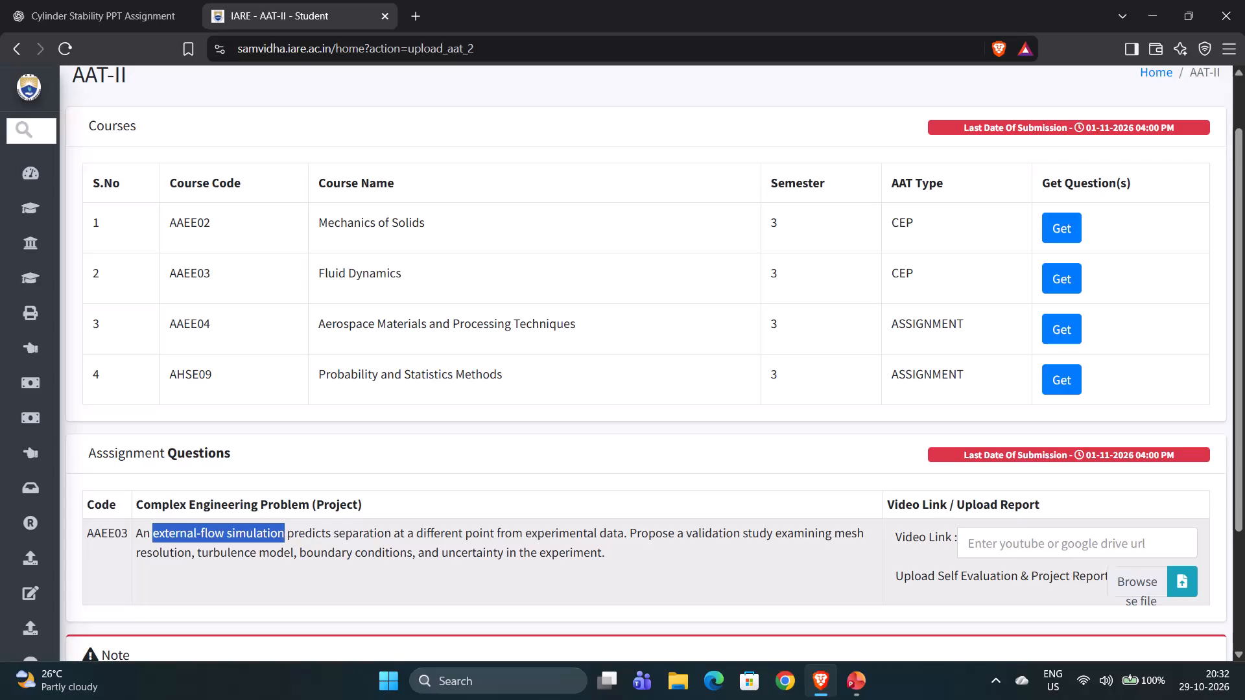
Copy the phrase external-flow simulation from the AAT-II problem and paste it after "Topic Title –" on slide 1 in PowerPoint.
key(ctrl+c)
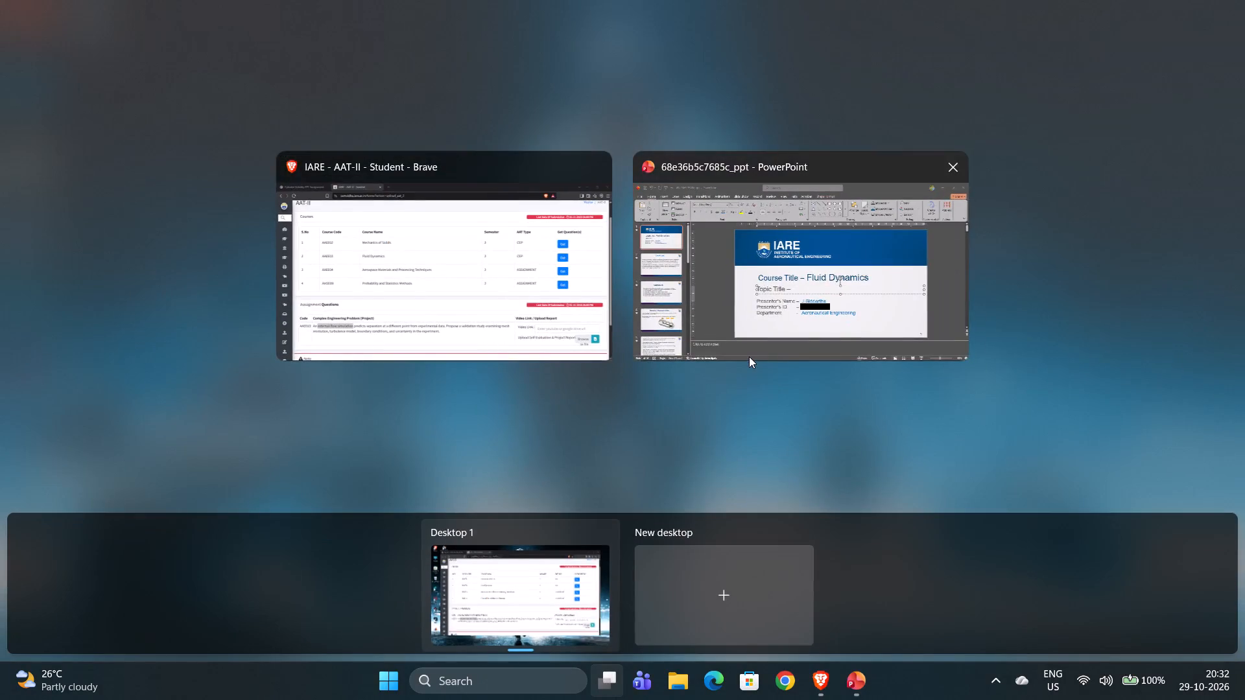
click(749, 356)
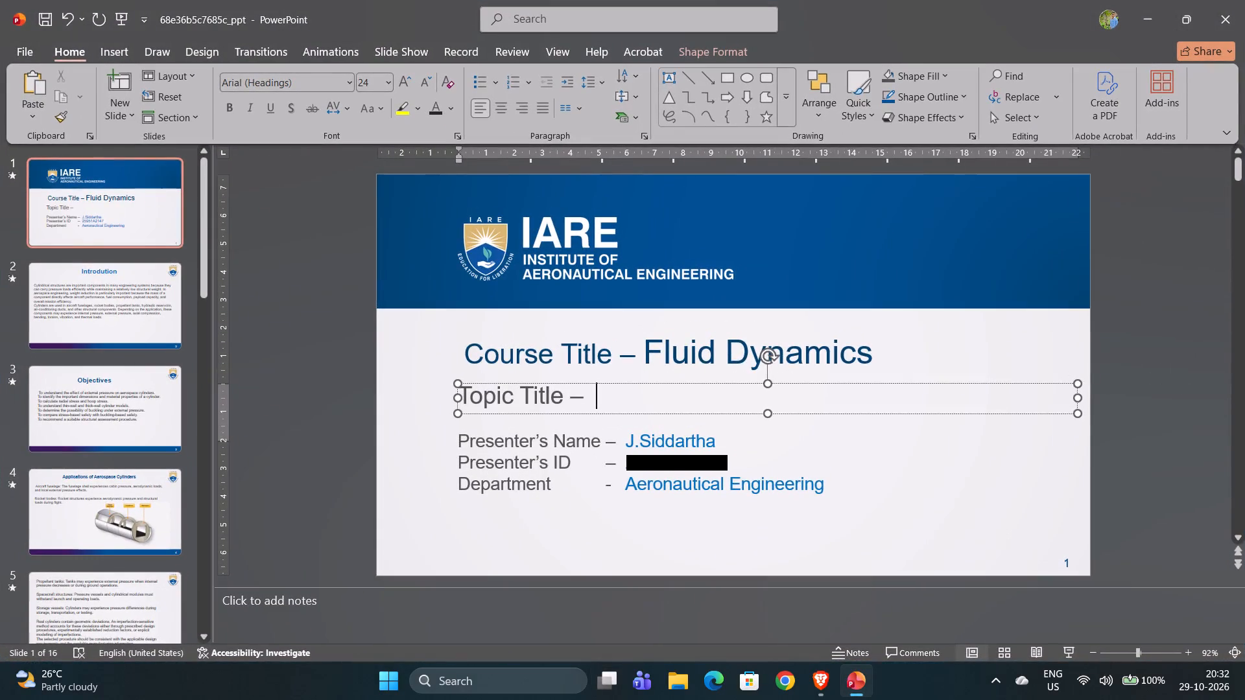
key(ctrl+v)
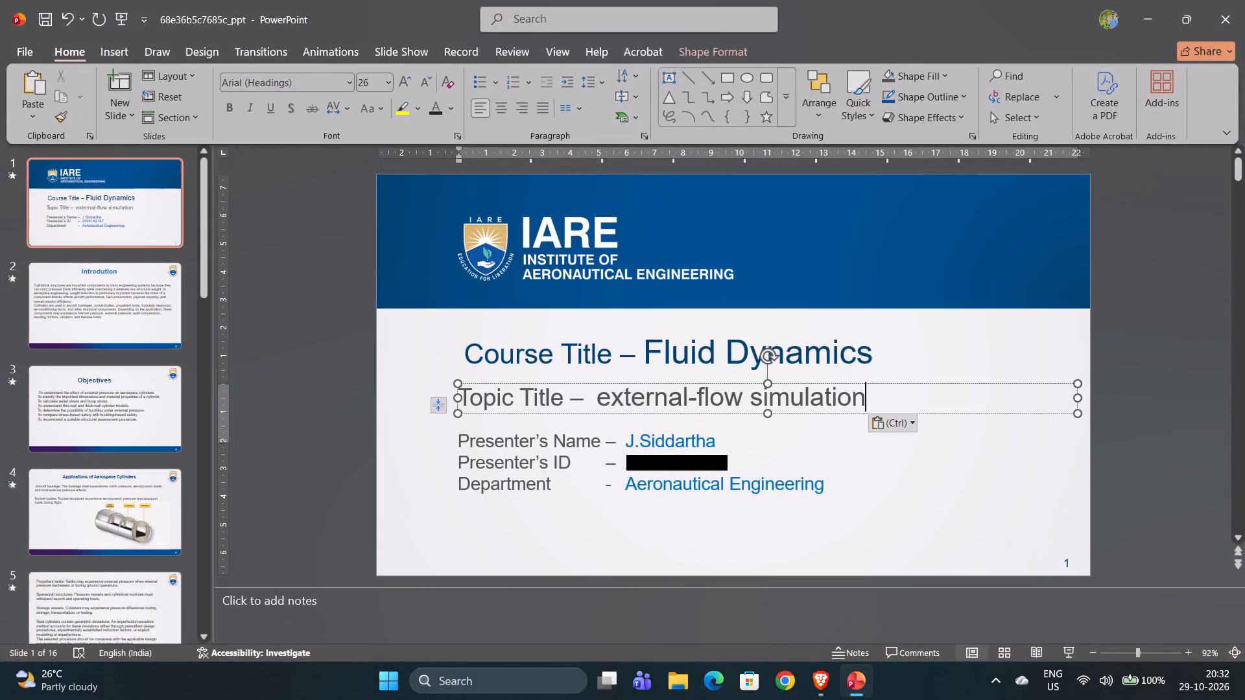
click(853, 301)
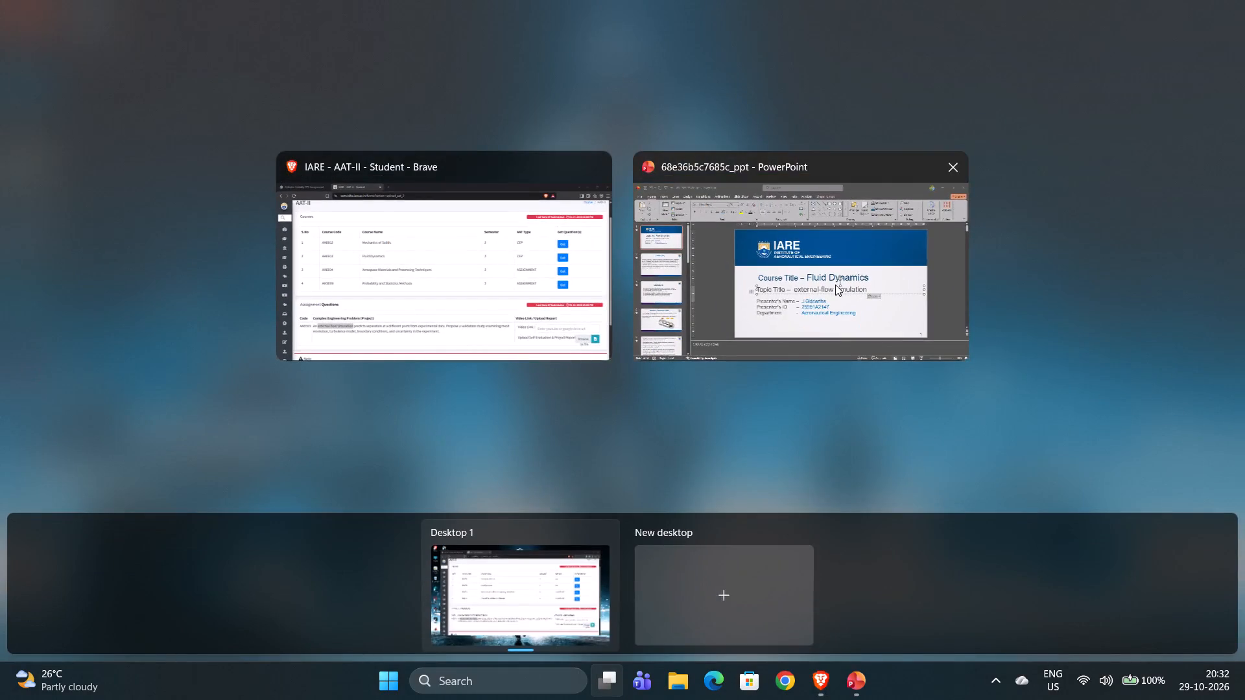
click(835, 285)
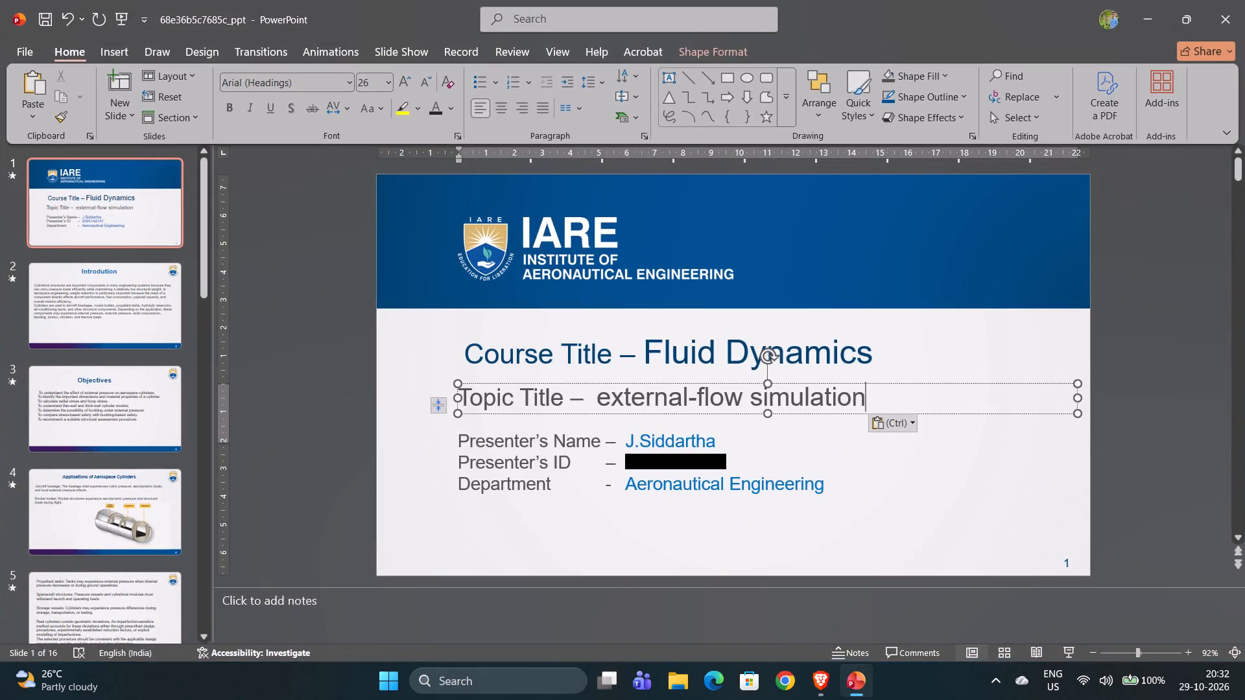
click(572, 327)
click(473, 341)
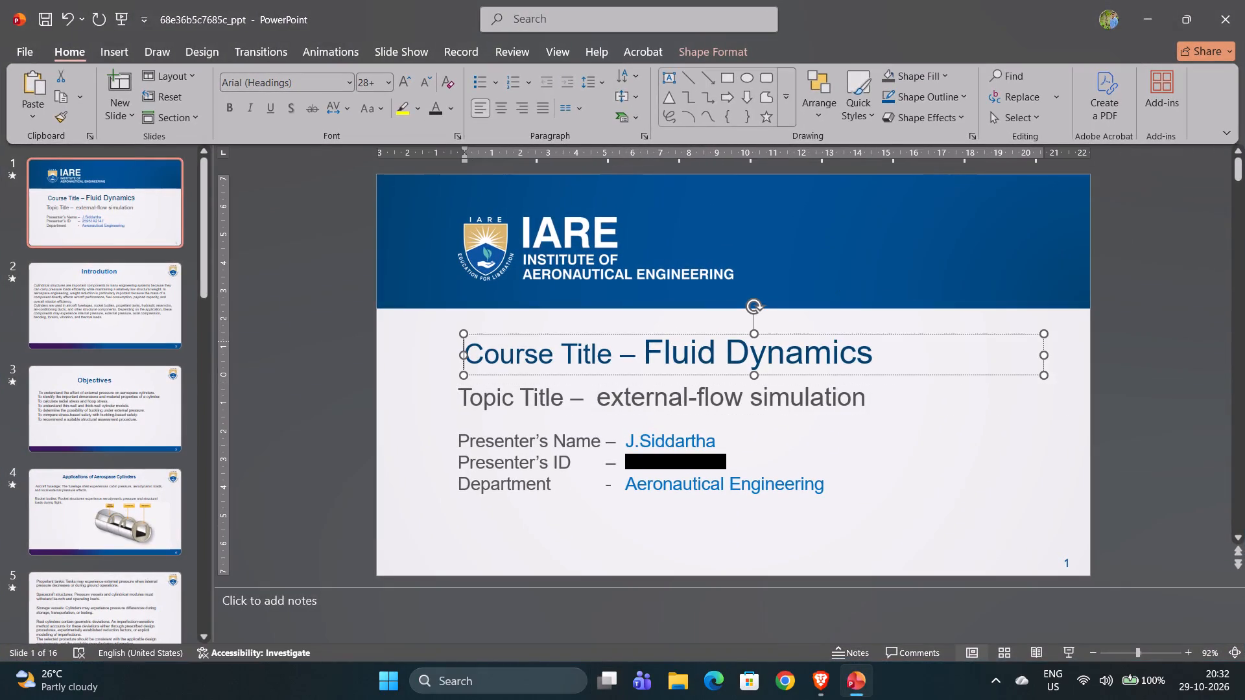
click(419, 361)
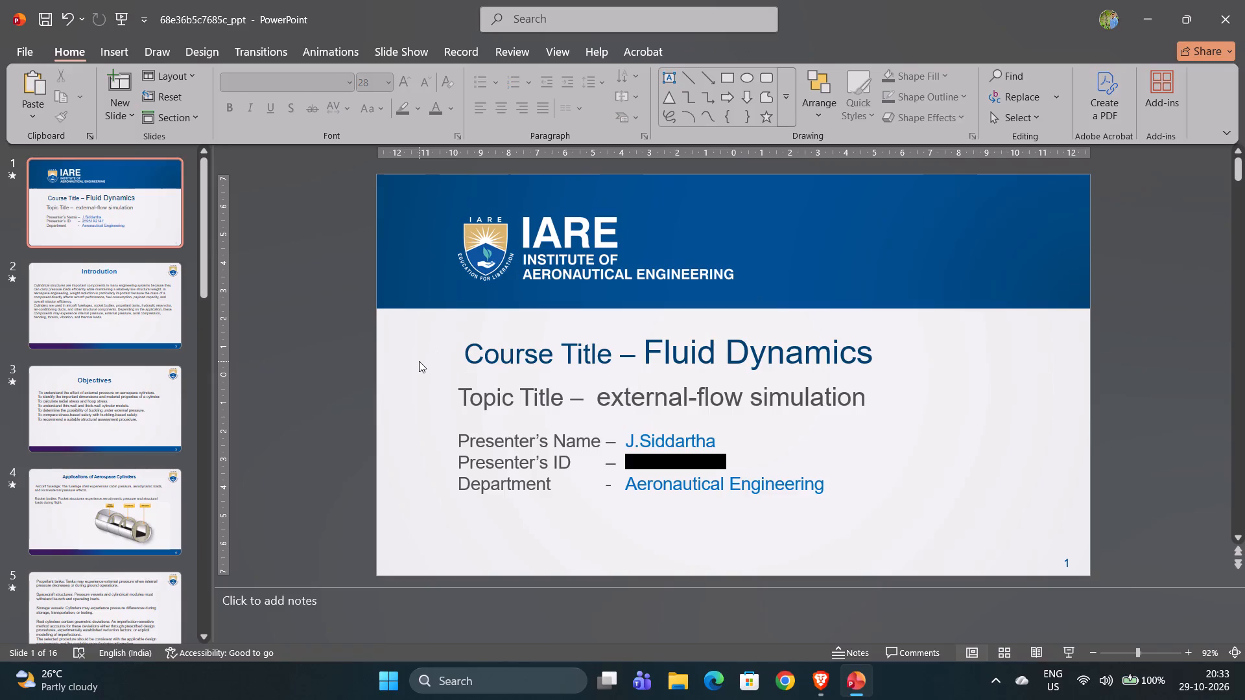
click(115, 311)
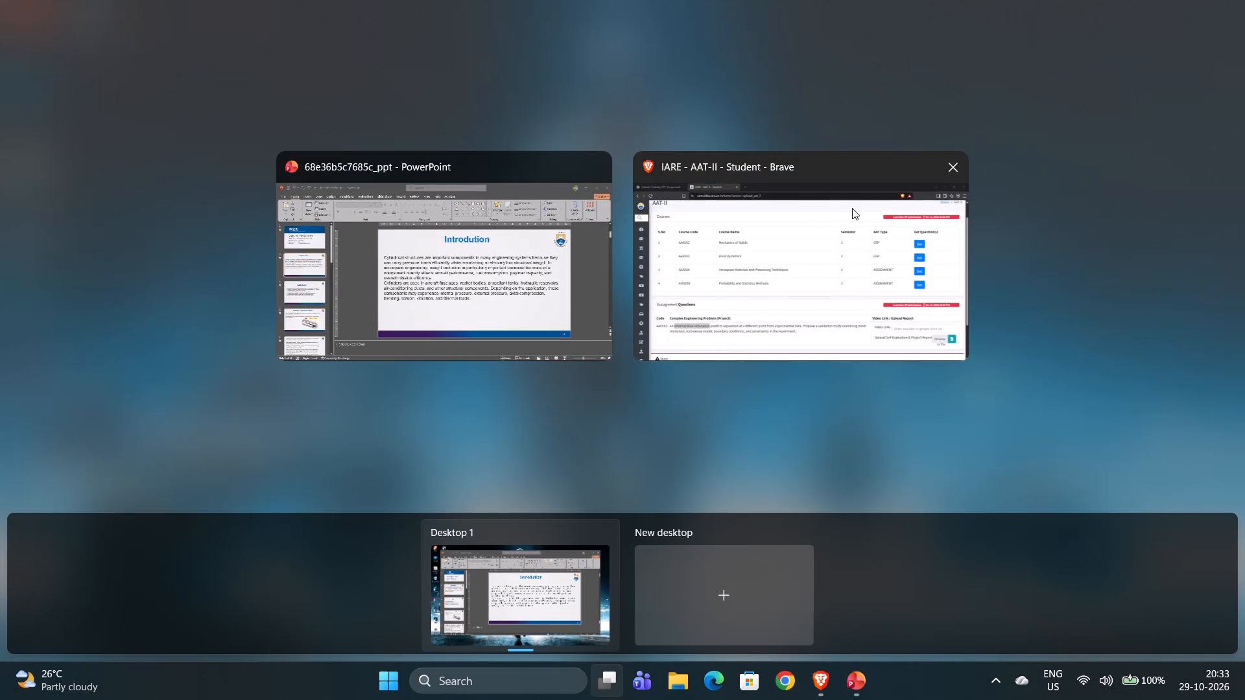
click(781, 246)
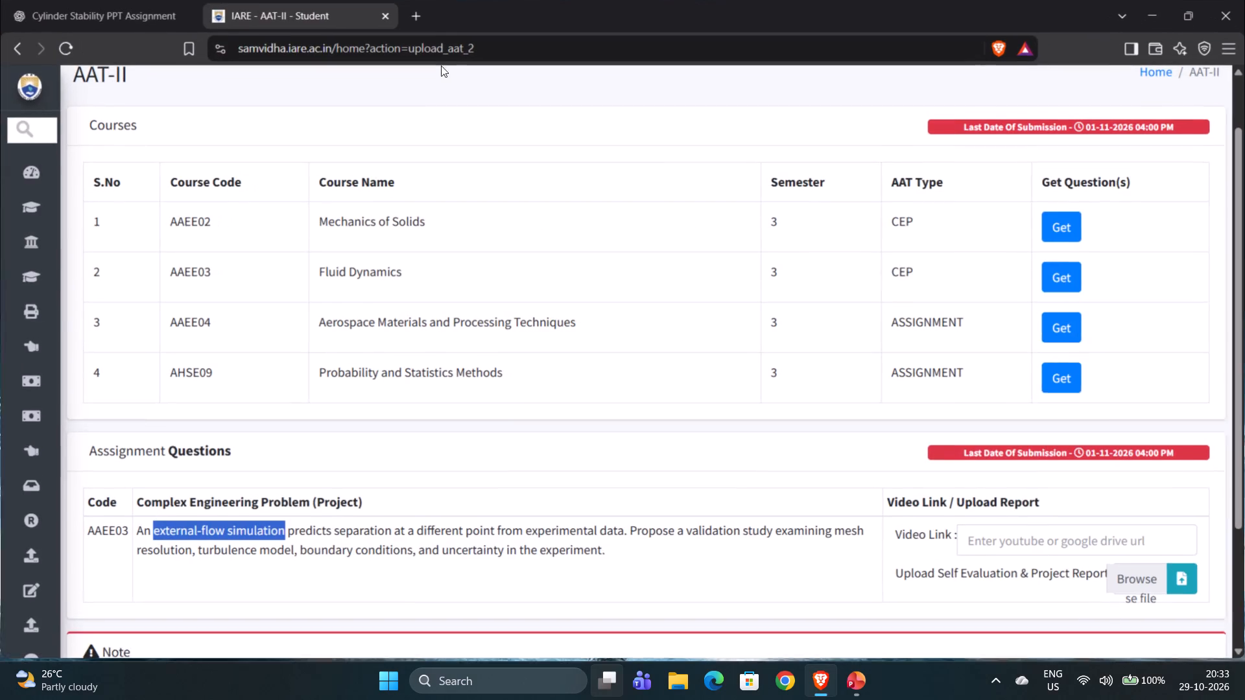
click(311, 14)
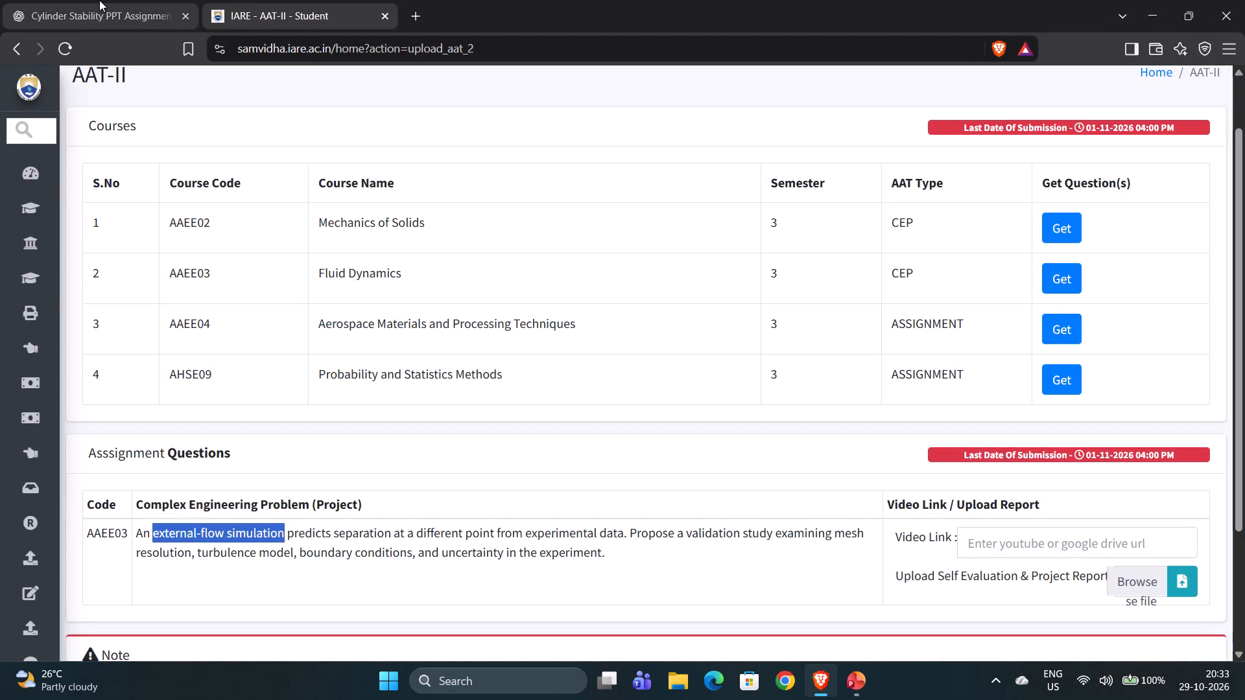
click(99, 0)
scroll(519, 231, down, 1)
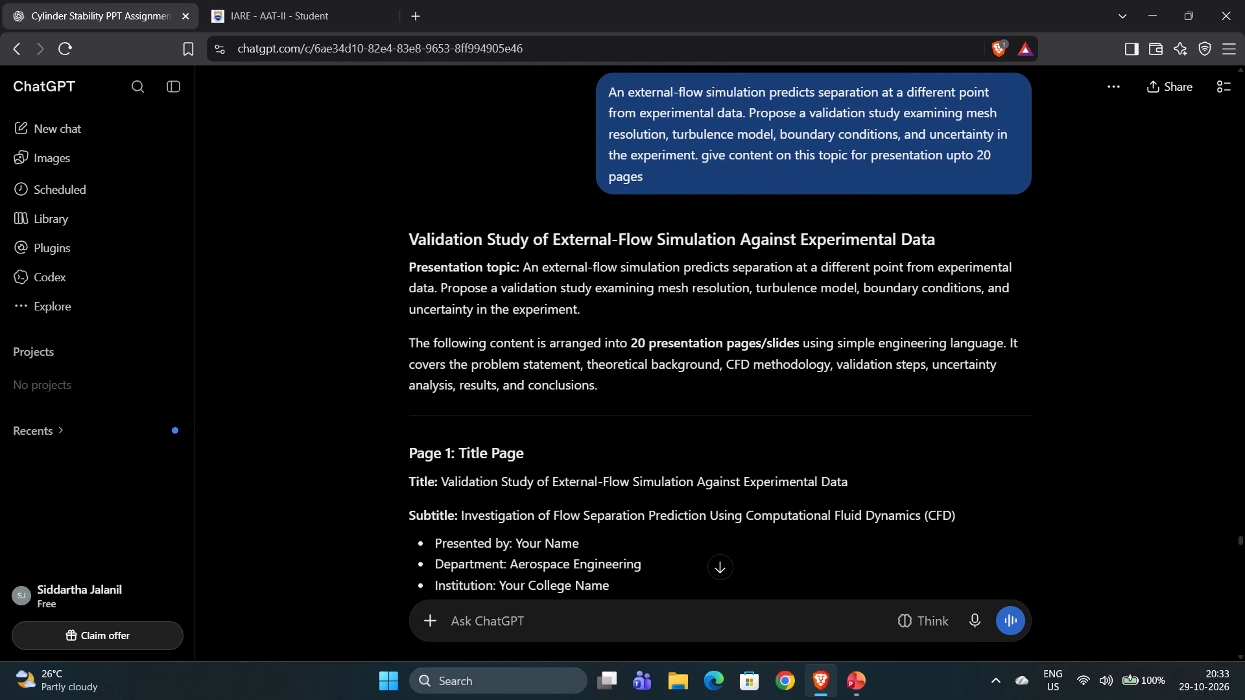
scroll(519, 231, down, 3)
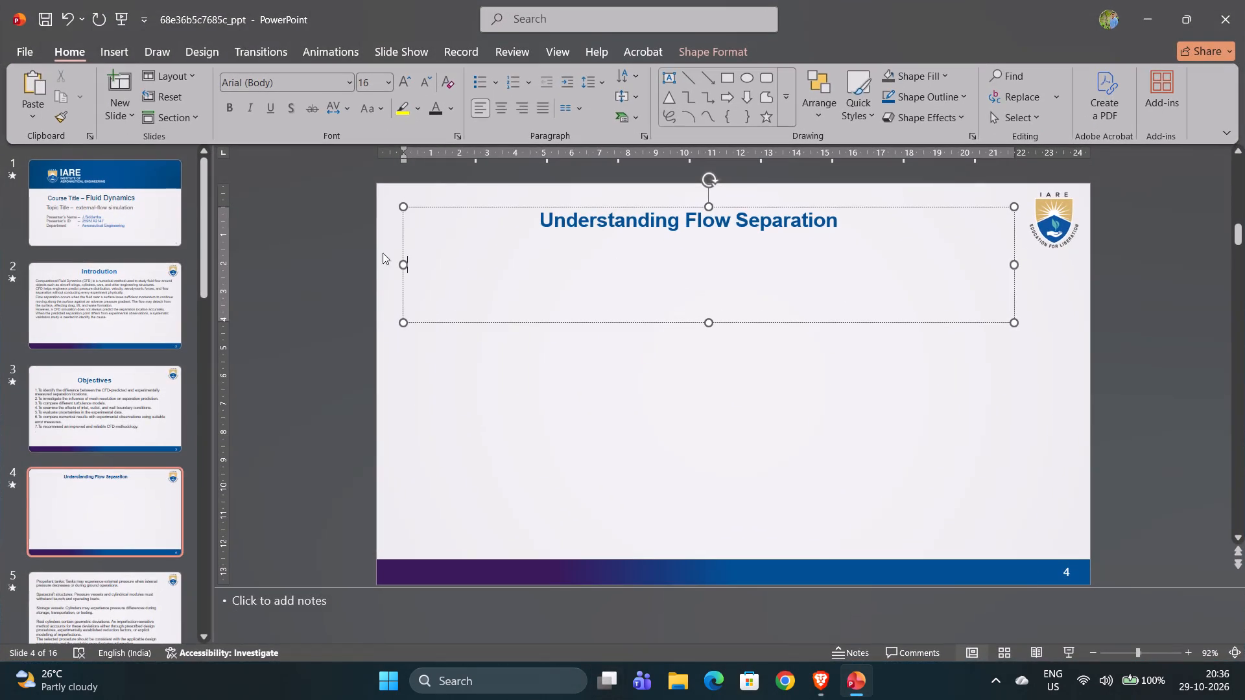
key(ctrl+v)
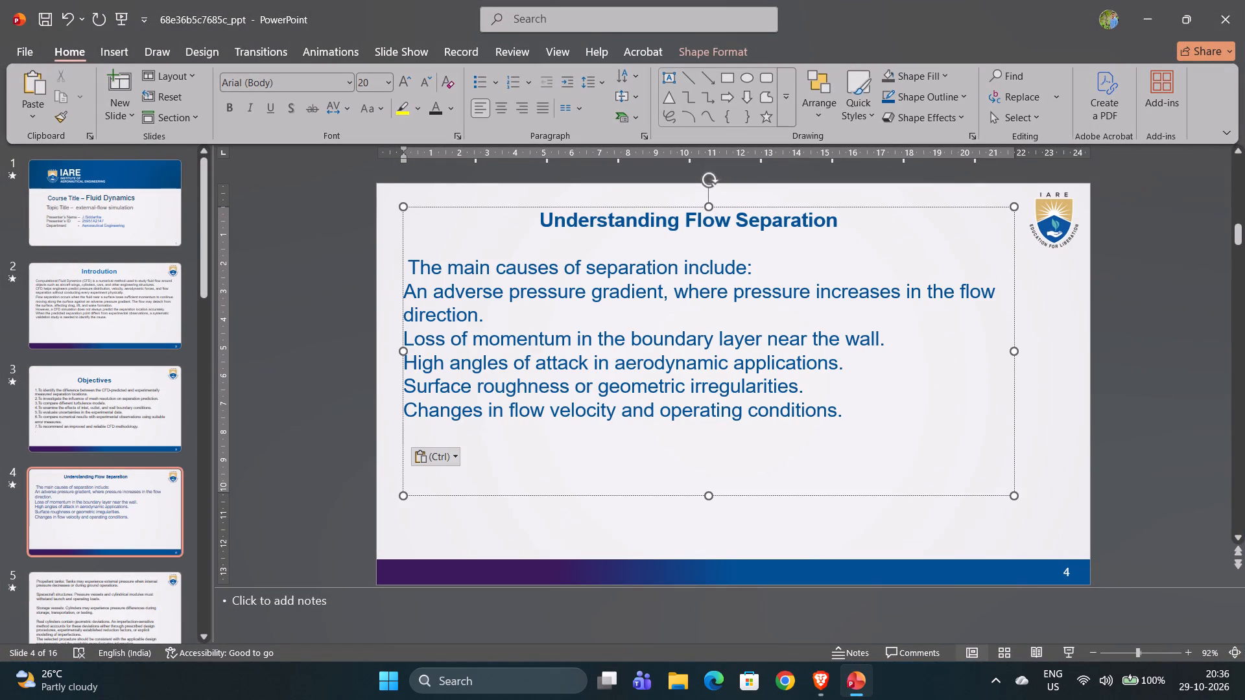
Narrow the slide 4 text box from its logo side until its edge sits just past the end of the title.
drag(1012, 349, 898, 372)
scroll(938, 356, left, 1)
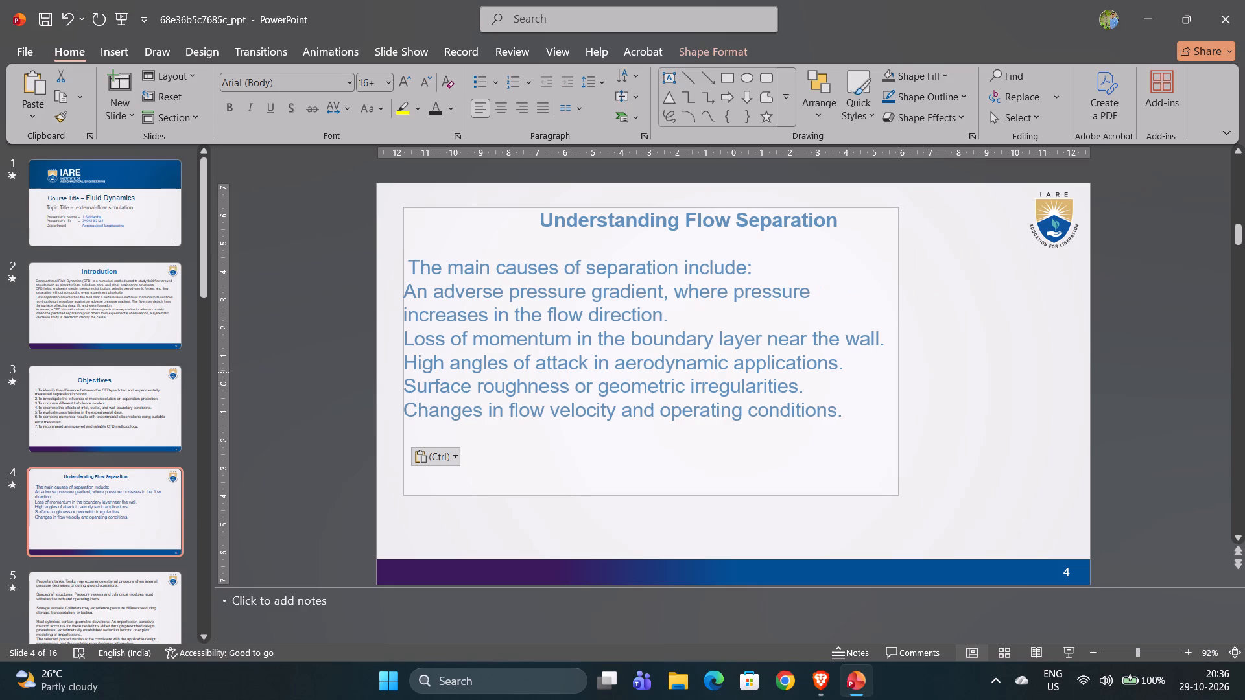
drag(898, 372, 877, 383)
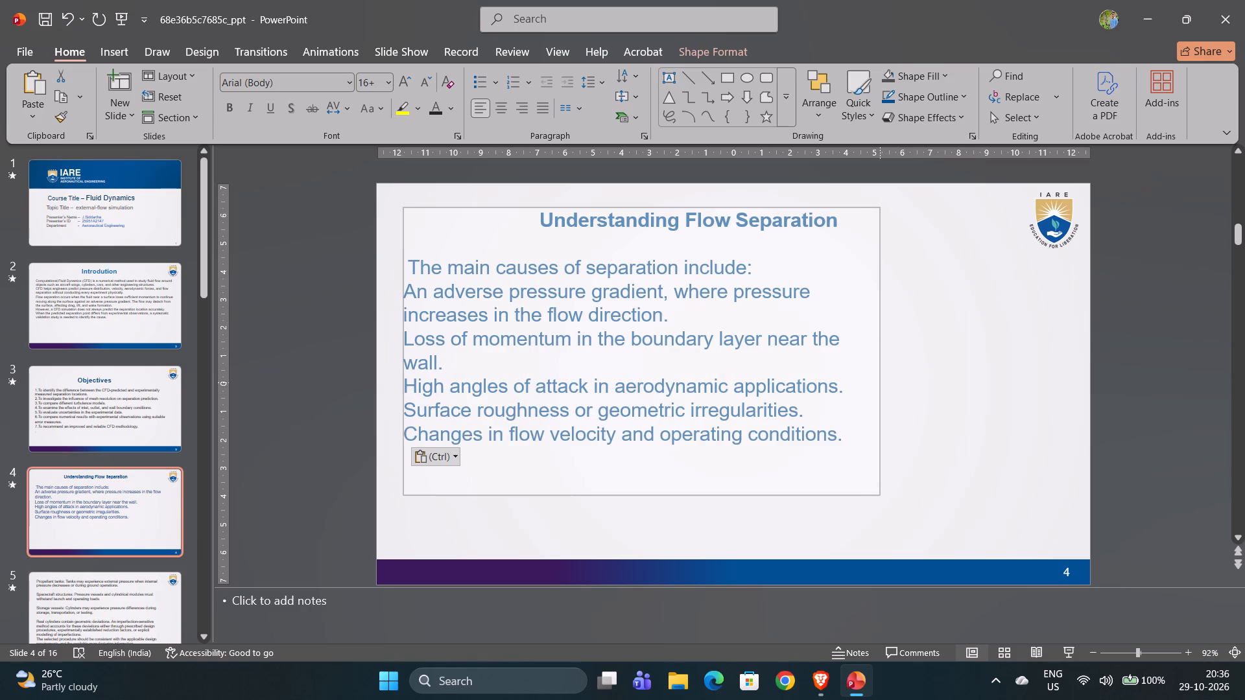
drag(877, 383, 826, 399)
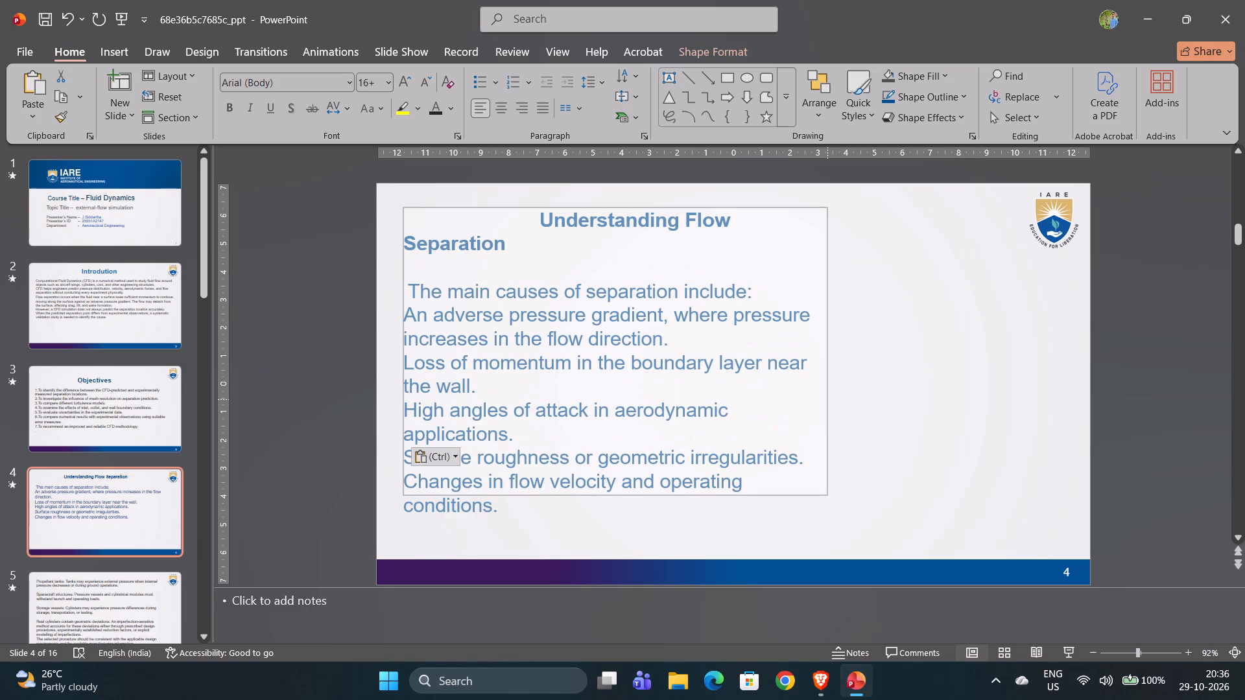
drag(826, 399, 843, 397)
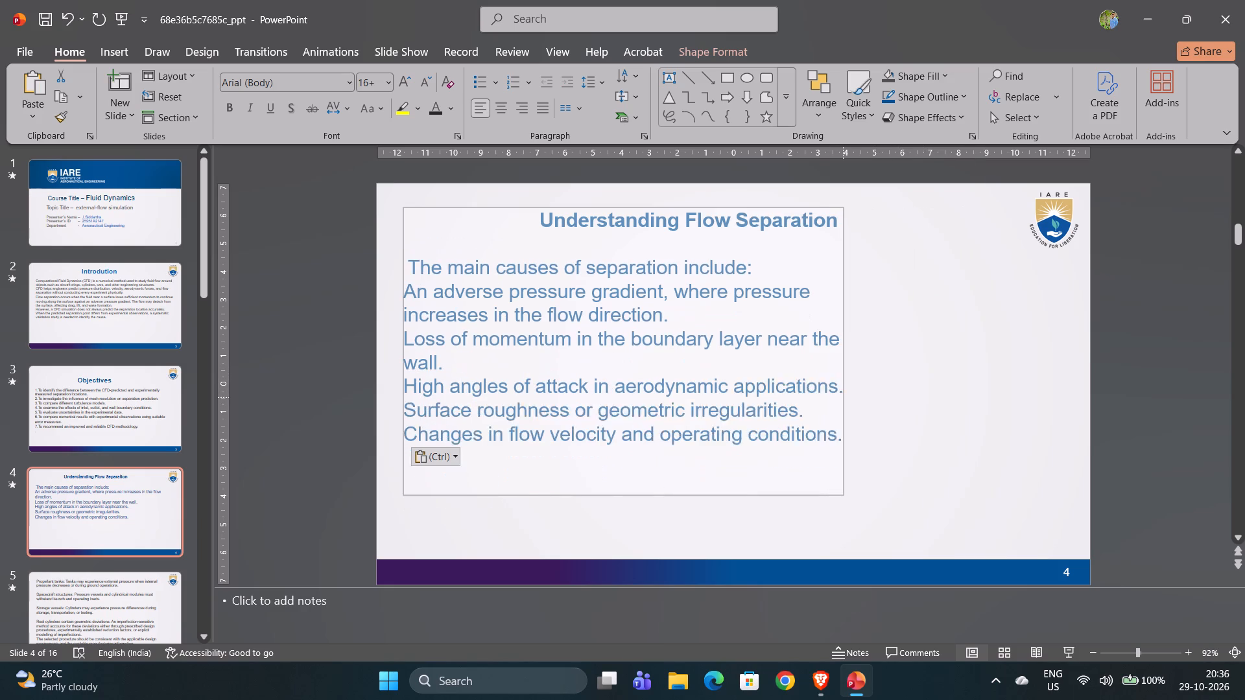
drag(843, 397, 844, 397)
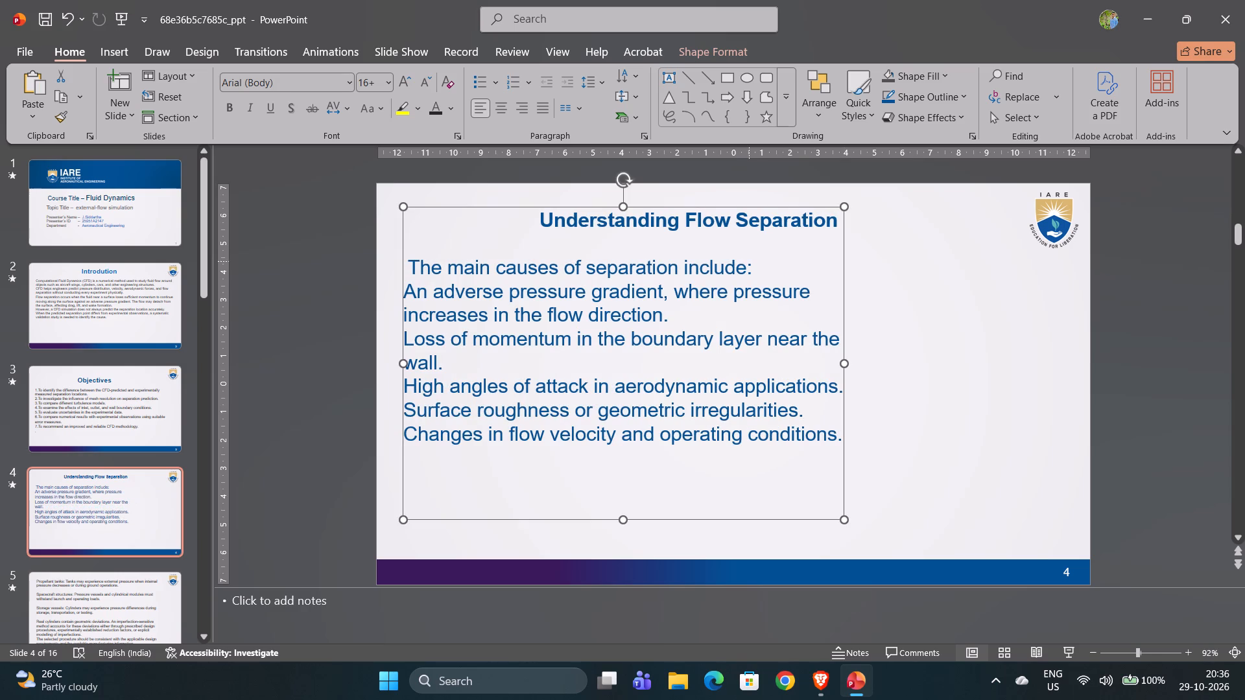
Change "An" to "AN" in the adverse pressure gradient line and remove the colon after "The main causes of separation include", keeping the line break.
click(759, 268)
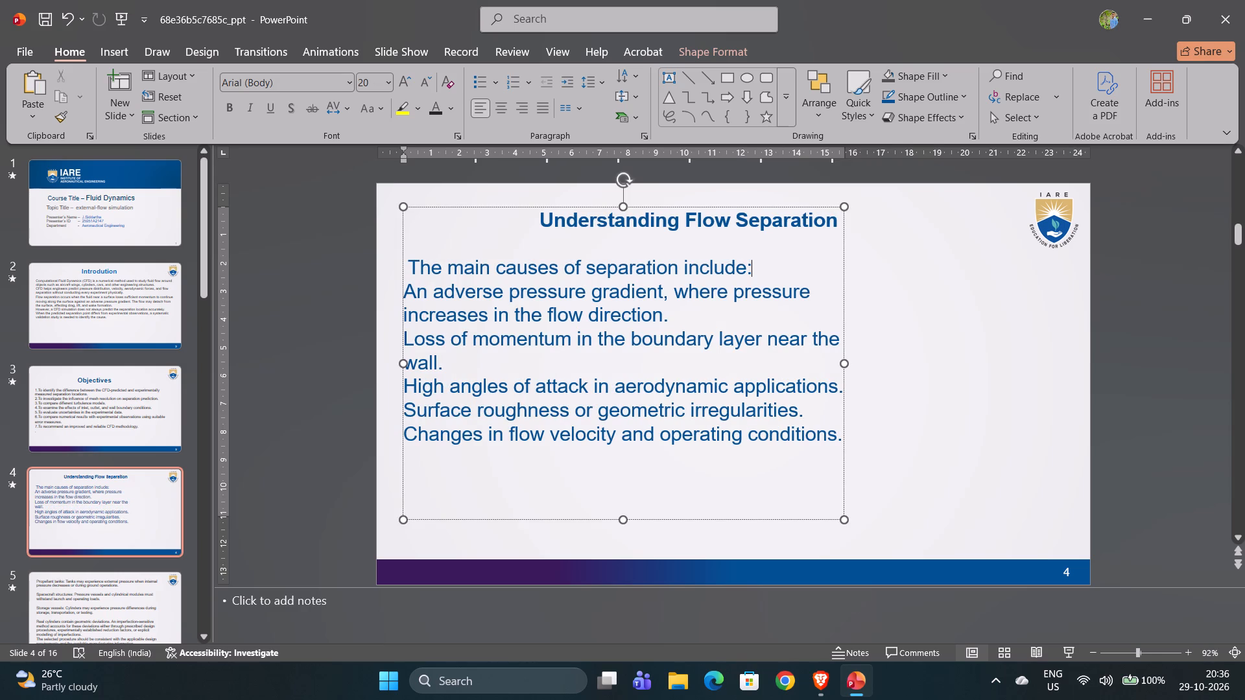
click(407, 288)
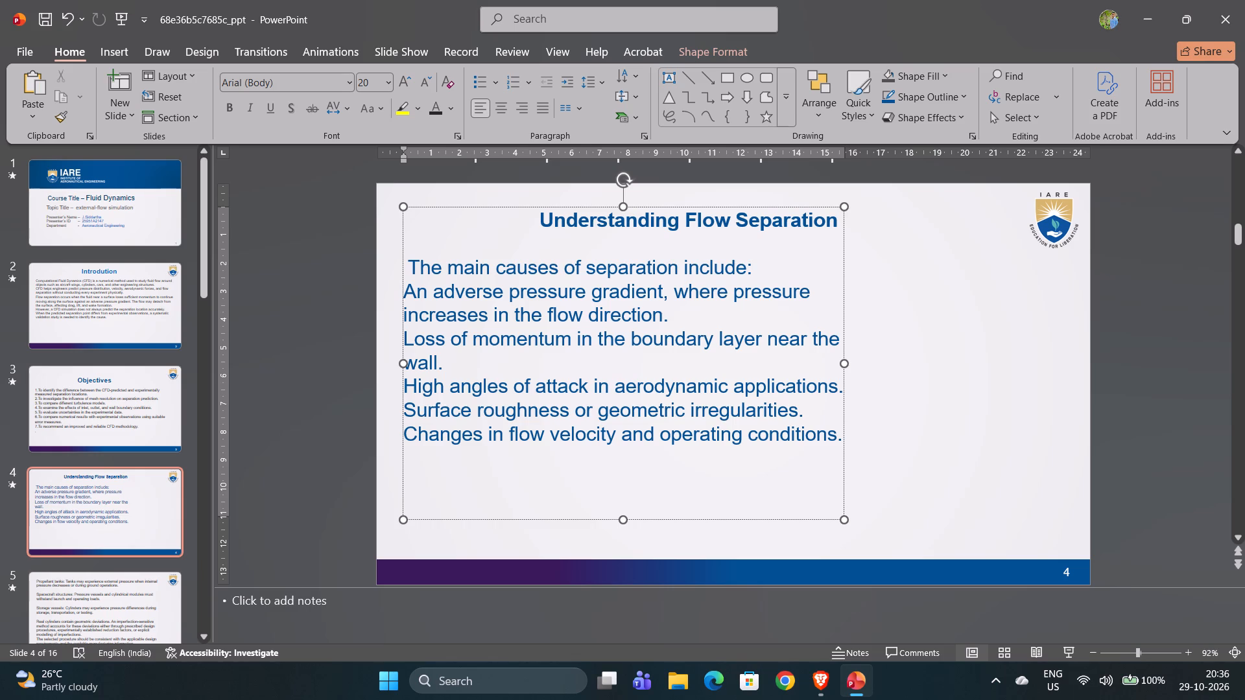
click(405, 289)
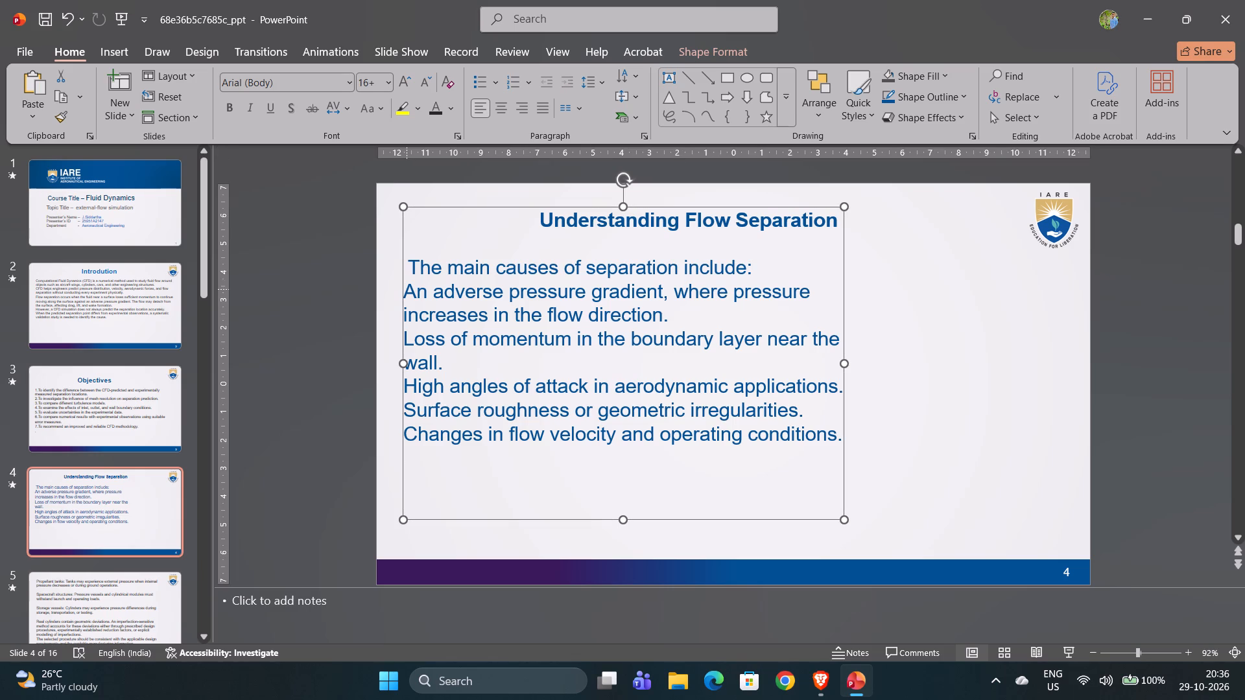
click(407, 289)
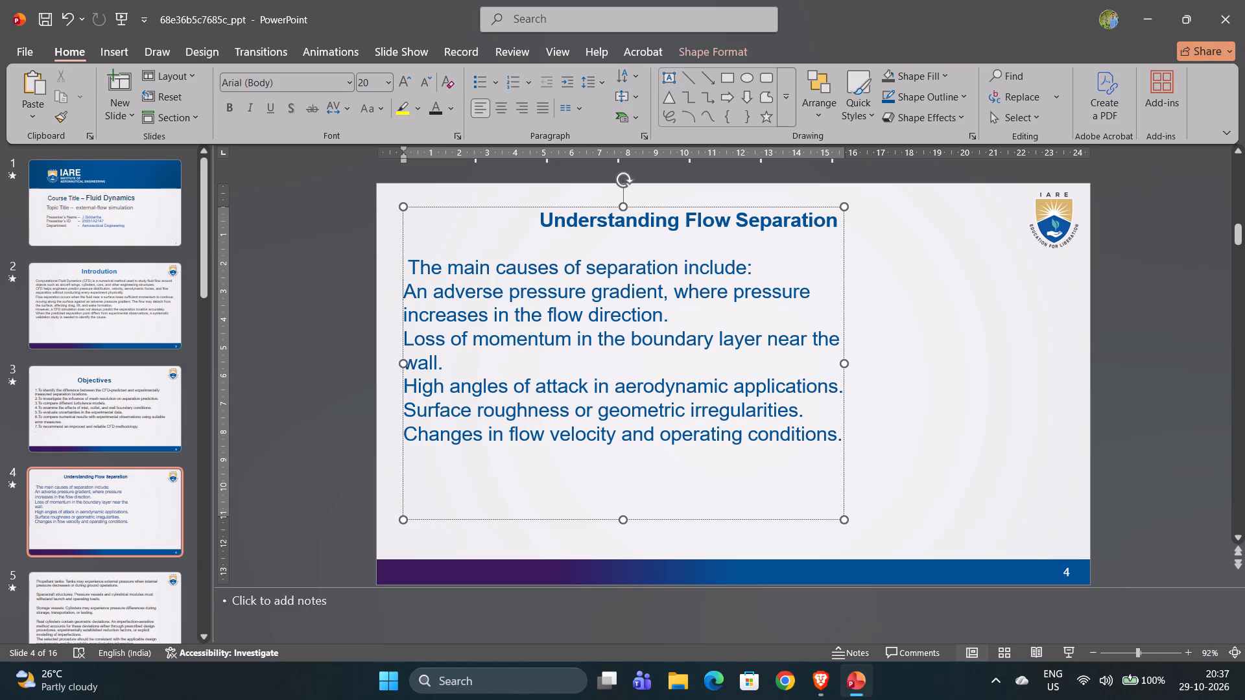
key(shift+F3)
key(BackSpace)
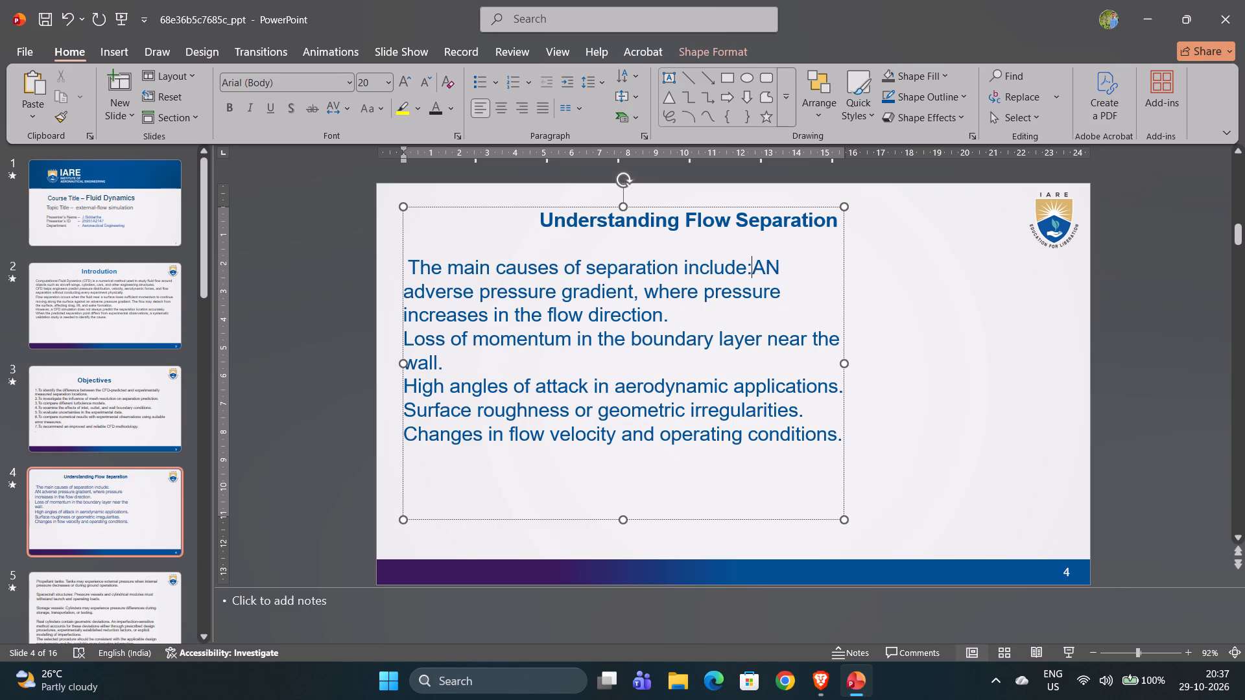
key(BackSpace)
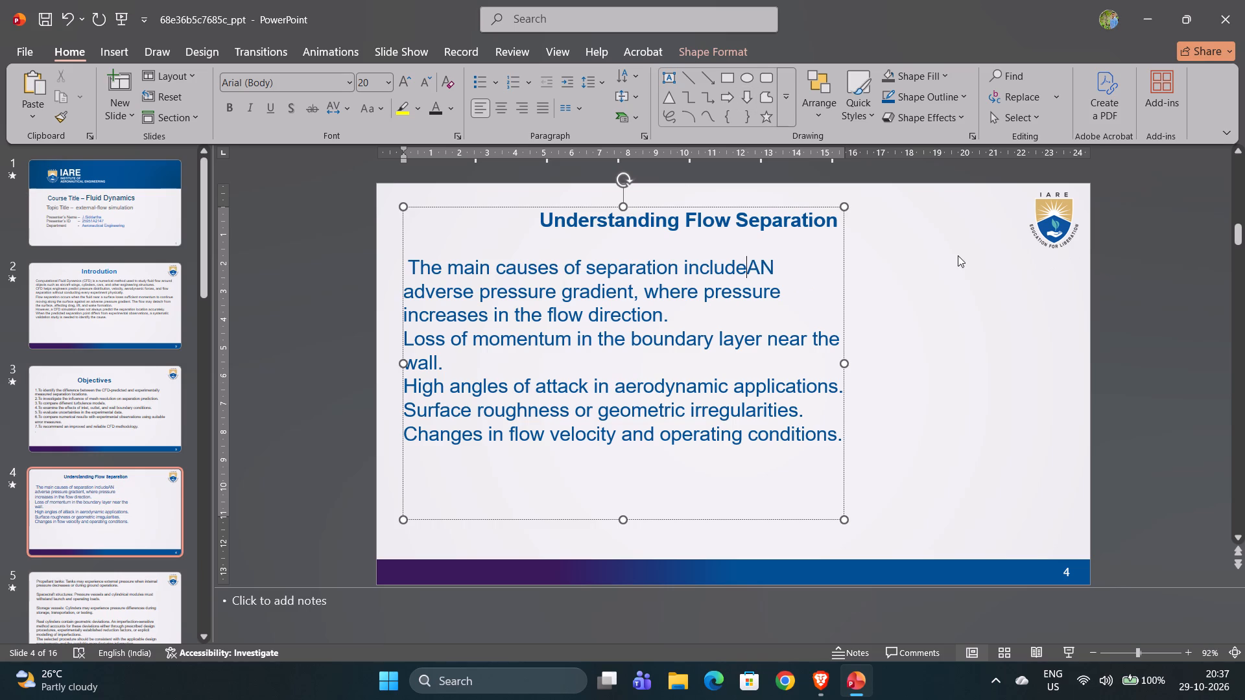
key(Return)
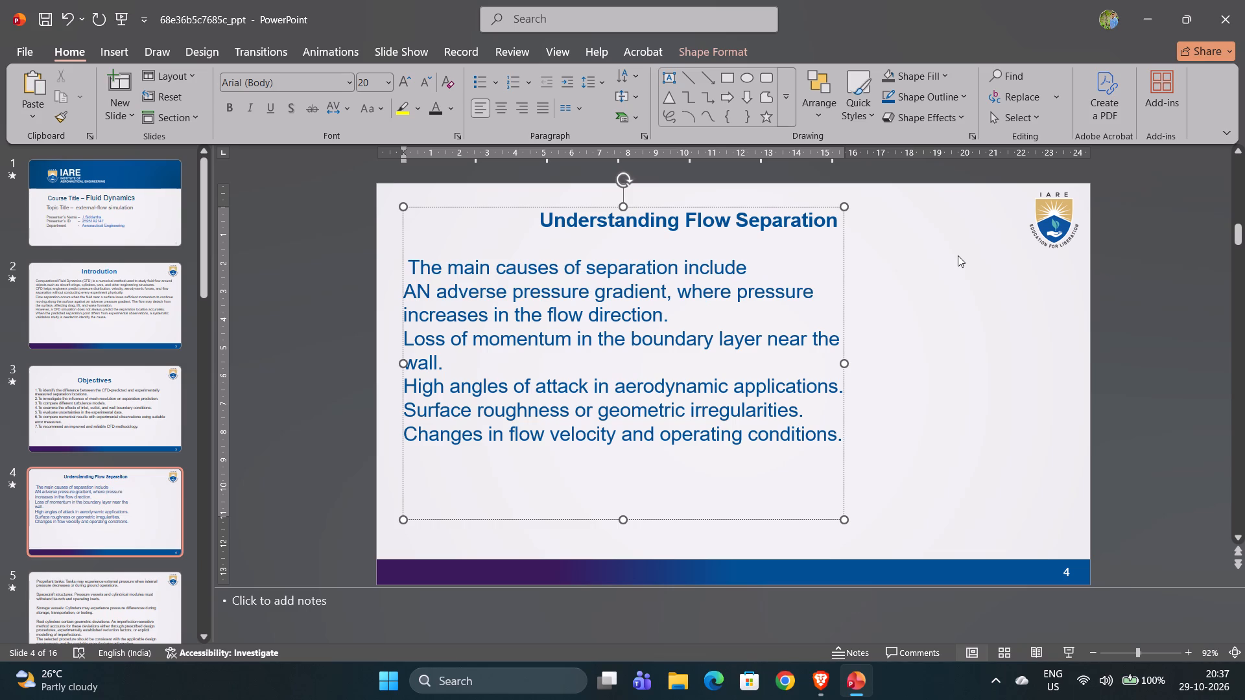
key(shift+Right)
key(shift+Right)
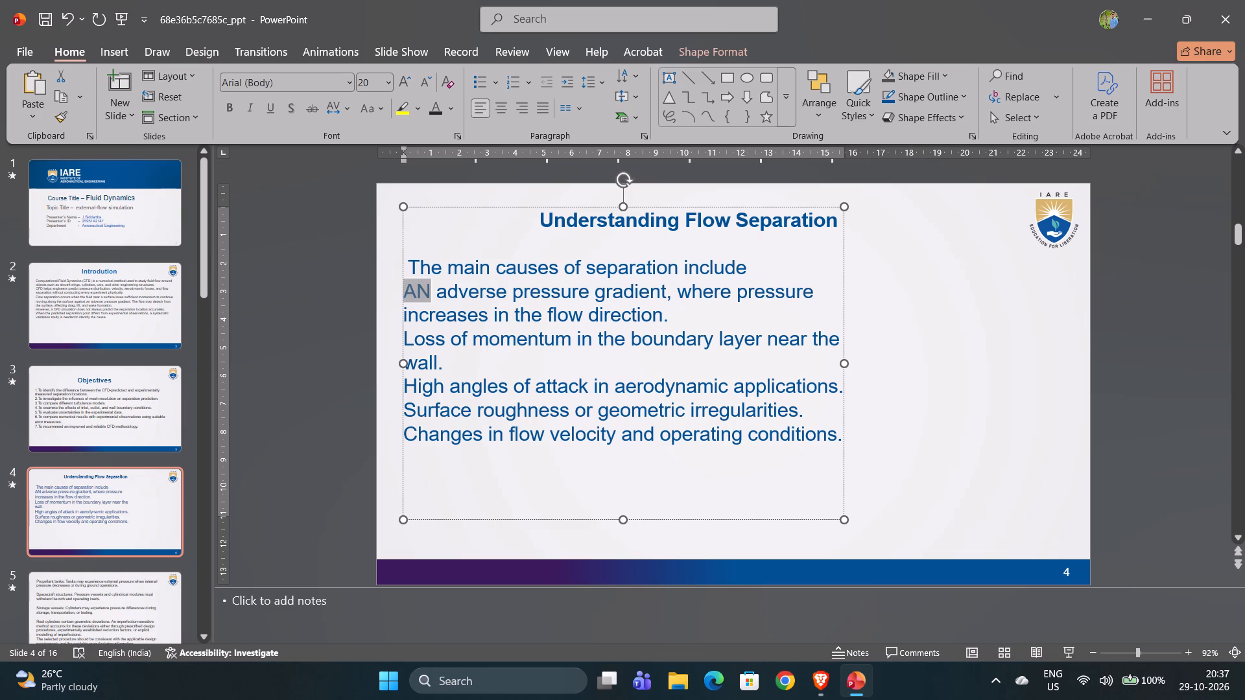
click(958, 255)
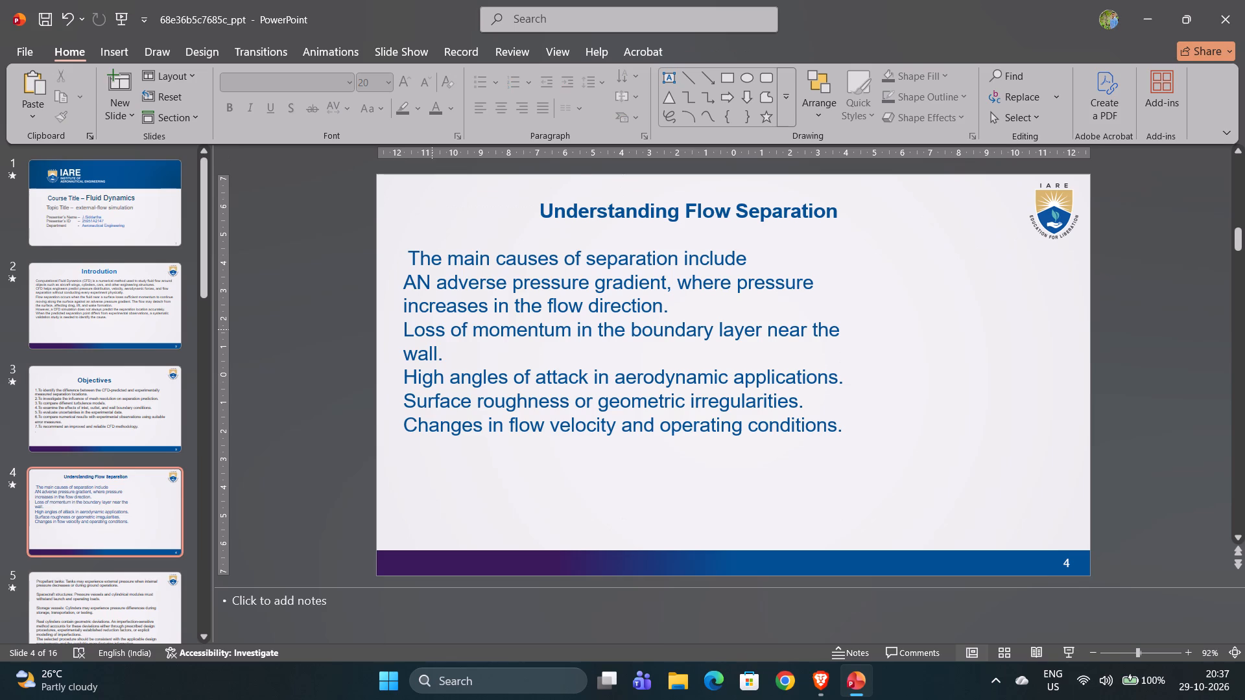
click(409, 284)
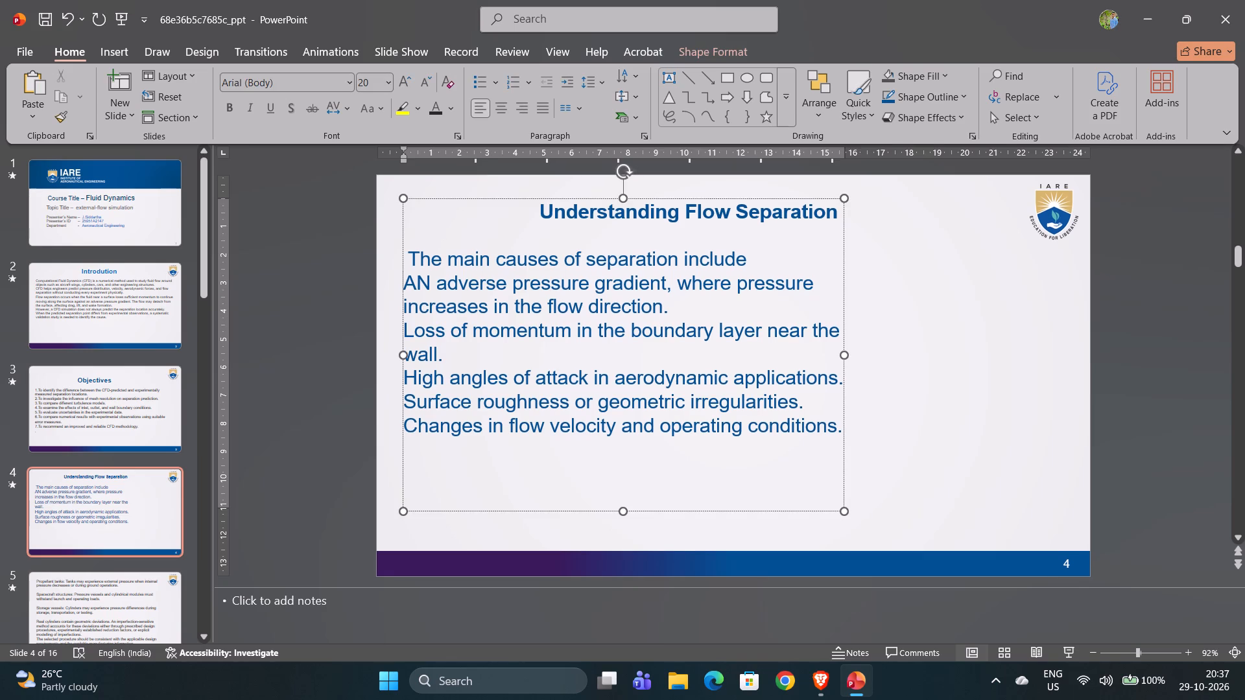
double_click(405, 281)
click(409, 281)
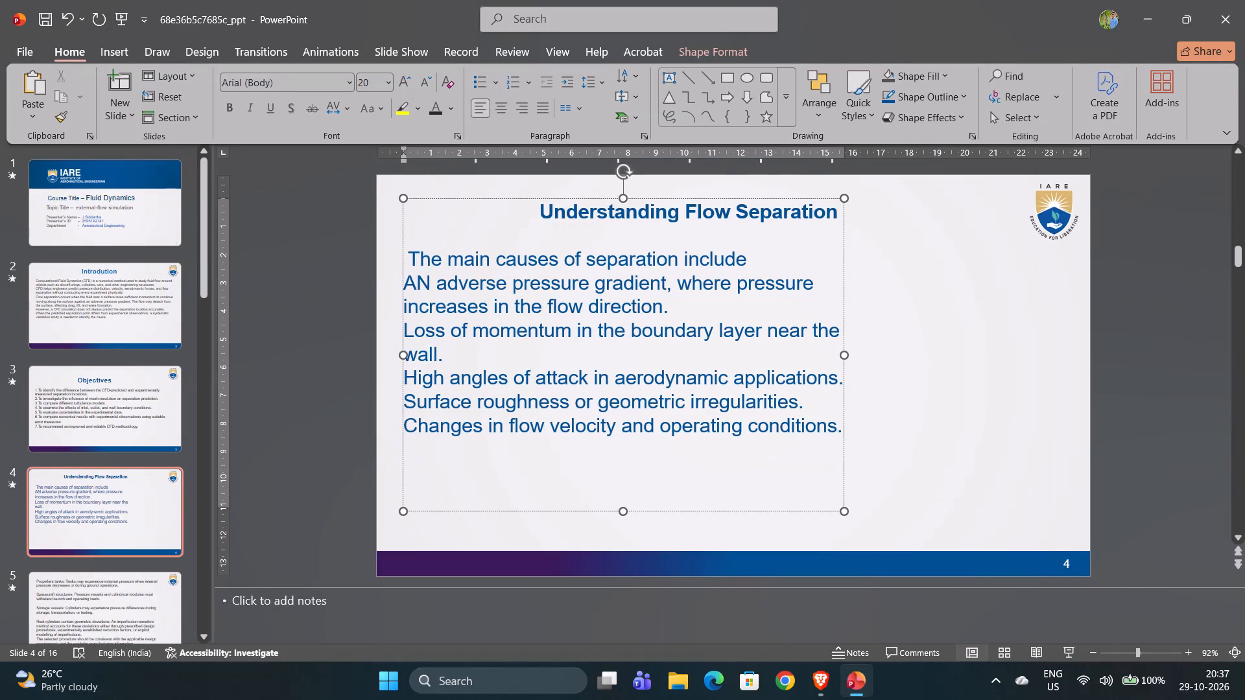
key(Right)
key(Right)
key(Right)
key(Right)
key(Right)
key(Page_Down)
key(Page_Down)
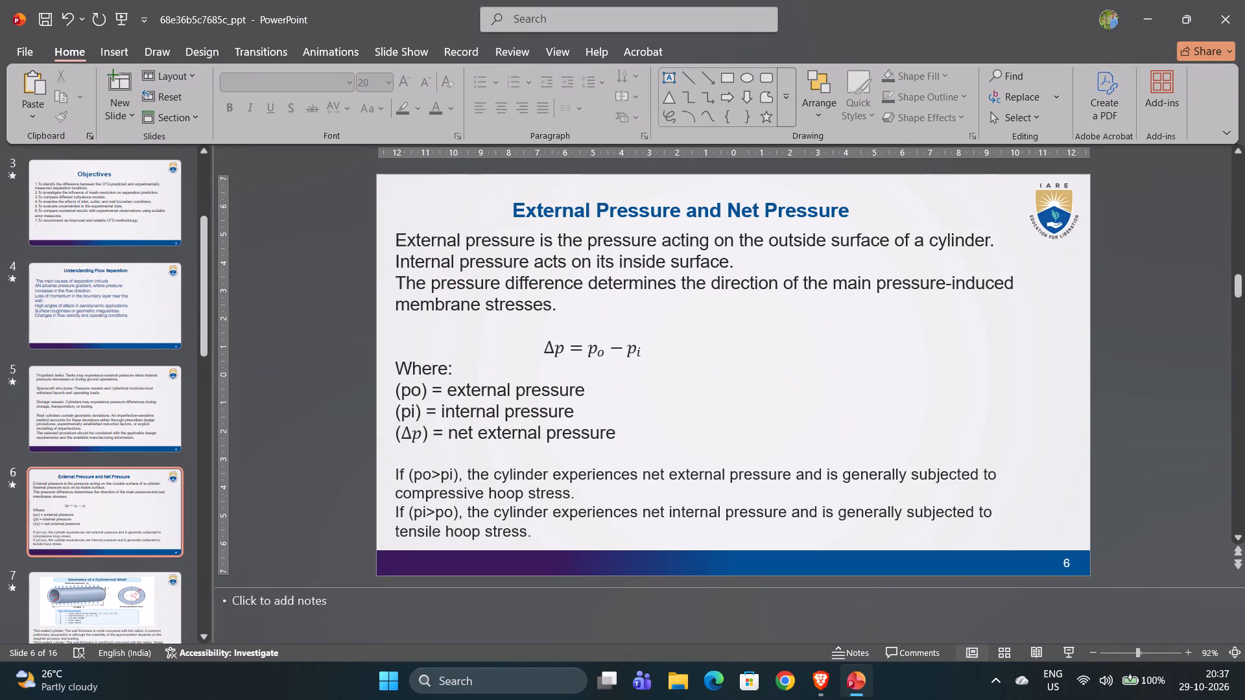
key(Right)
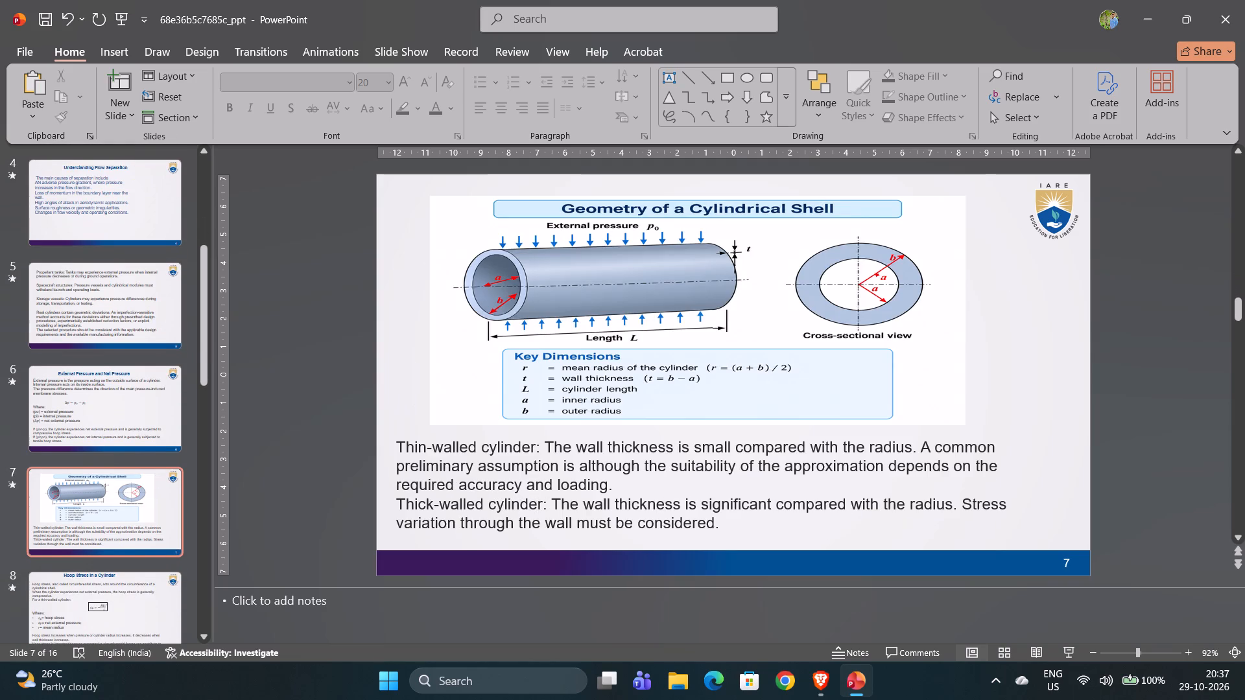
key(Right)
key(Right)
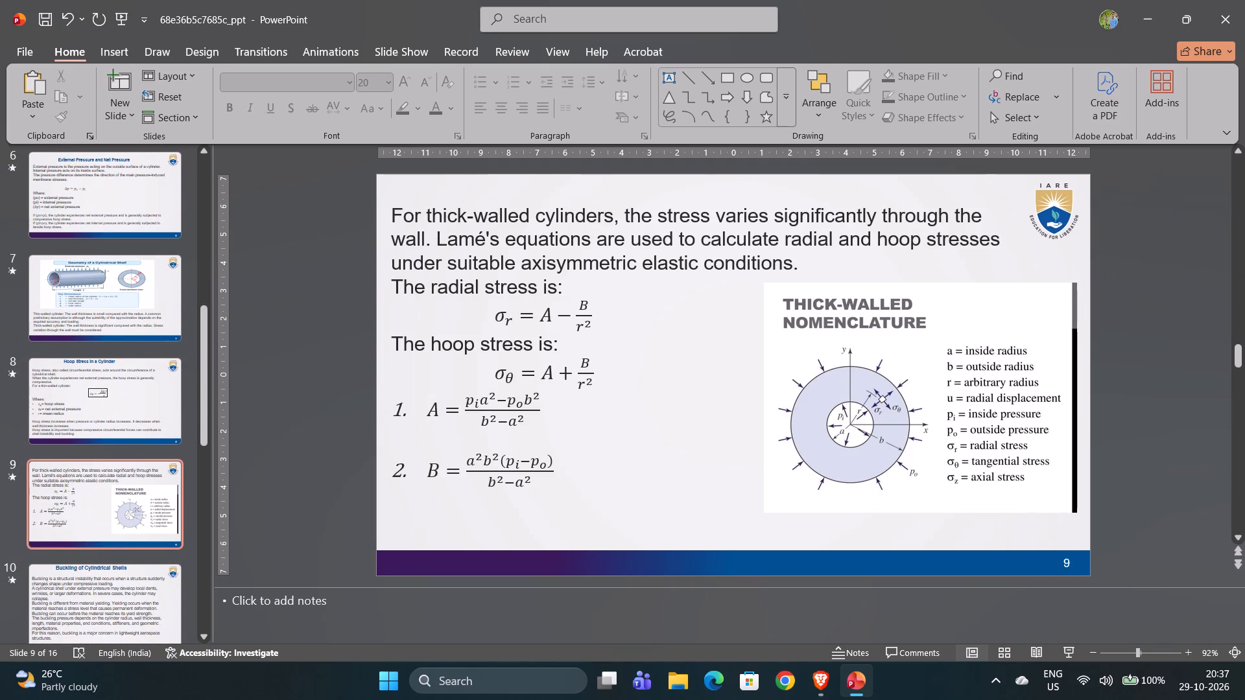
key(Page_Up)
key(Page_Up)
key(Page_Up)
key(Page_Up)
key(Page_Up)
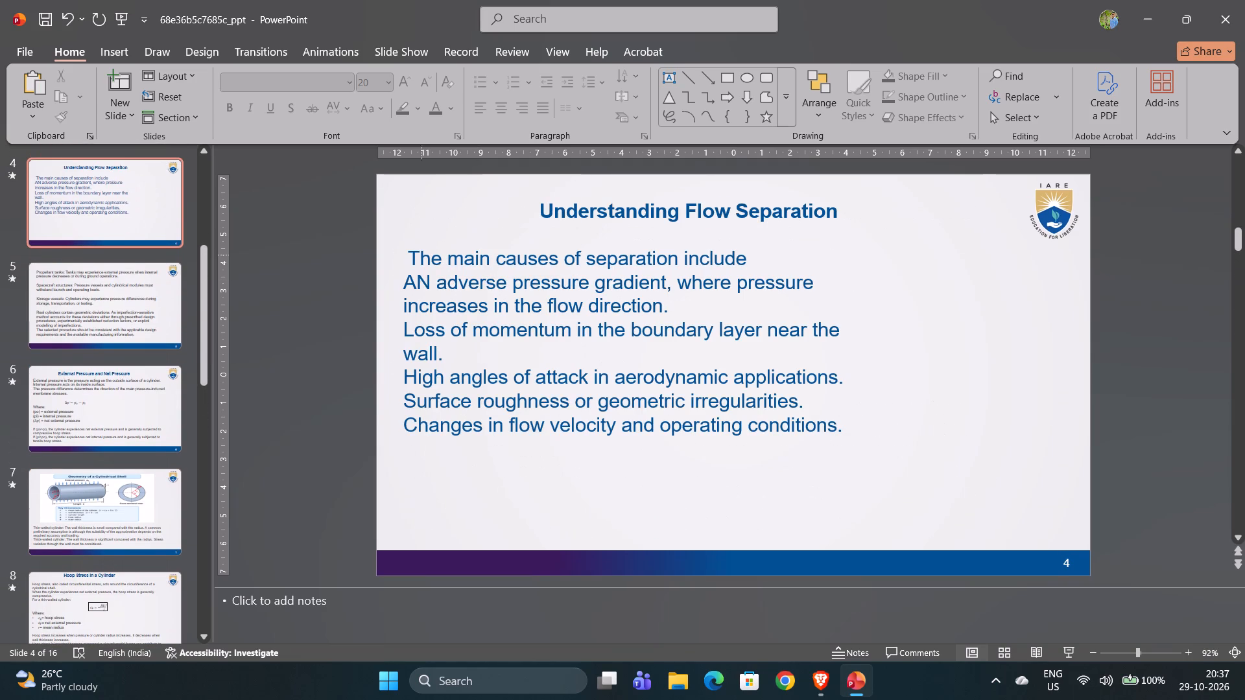
Recolour the causes-of-separation text below the slide 4 title to black.
drag(413, 254, 783, 430)
click(941, 401)
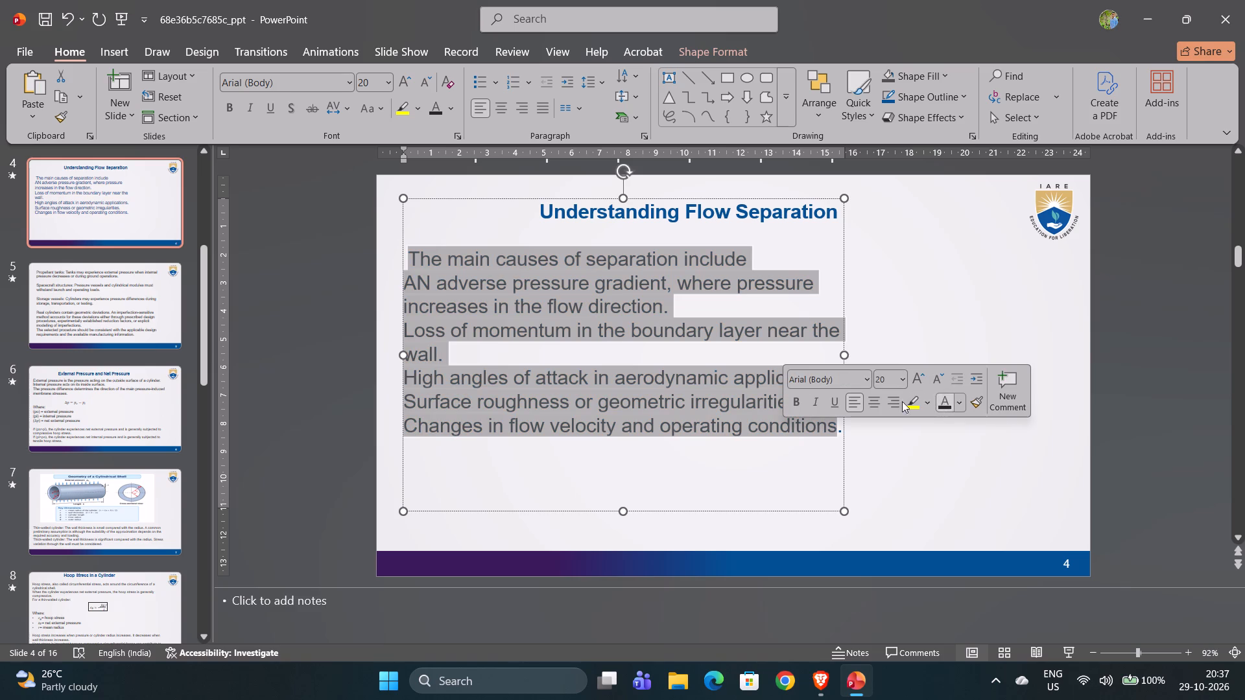
click(746, 454)
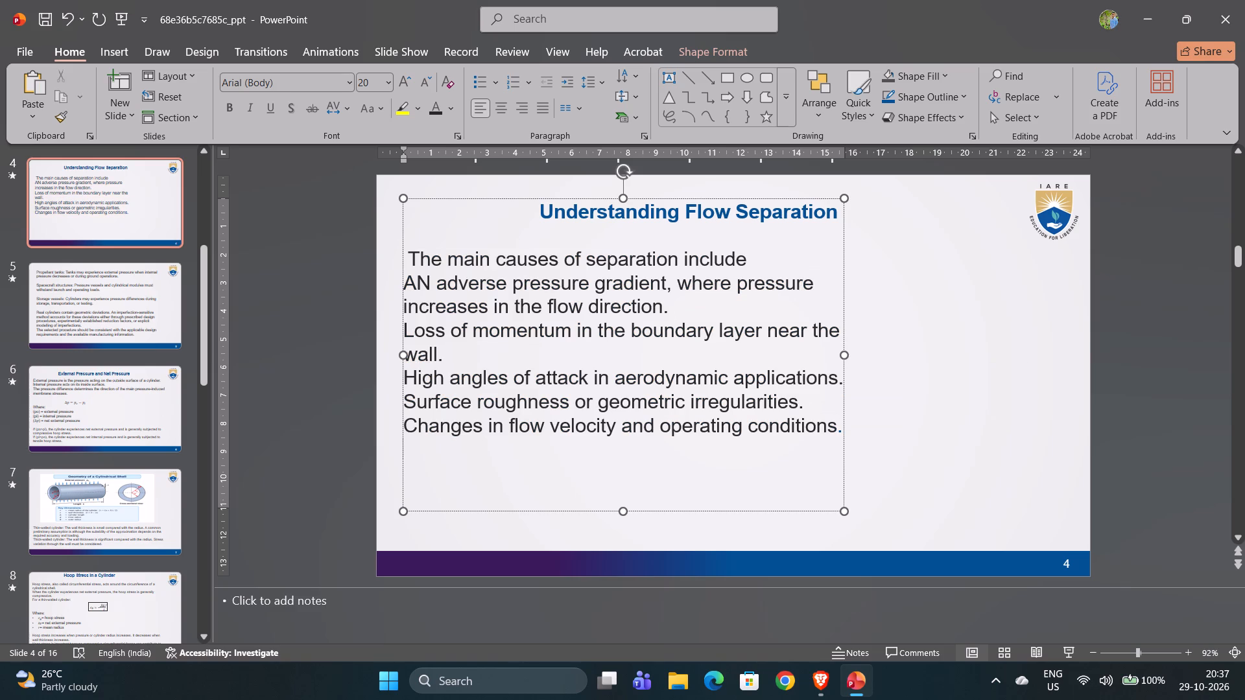
Insert a blank line after the adverse pressure gradient, loss of momentum and high angles of attack lines on slide 4.
click(840, 379)
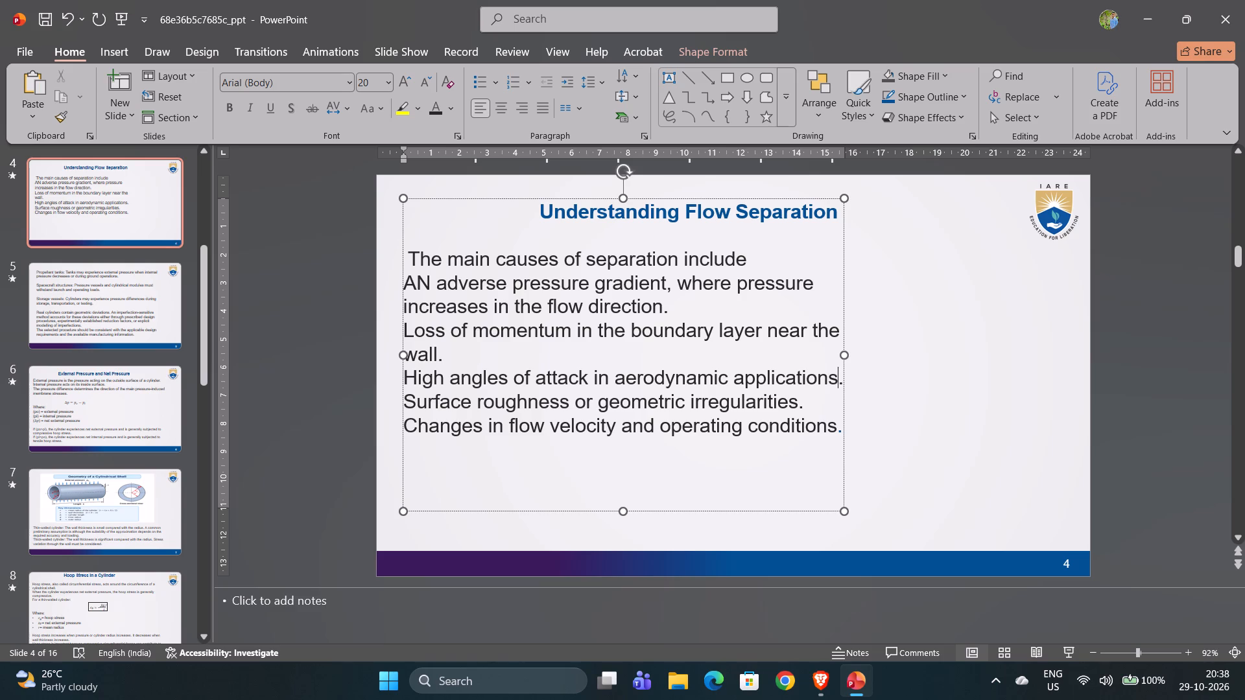
click(841, 378)
key(Return)
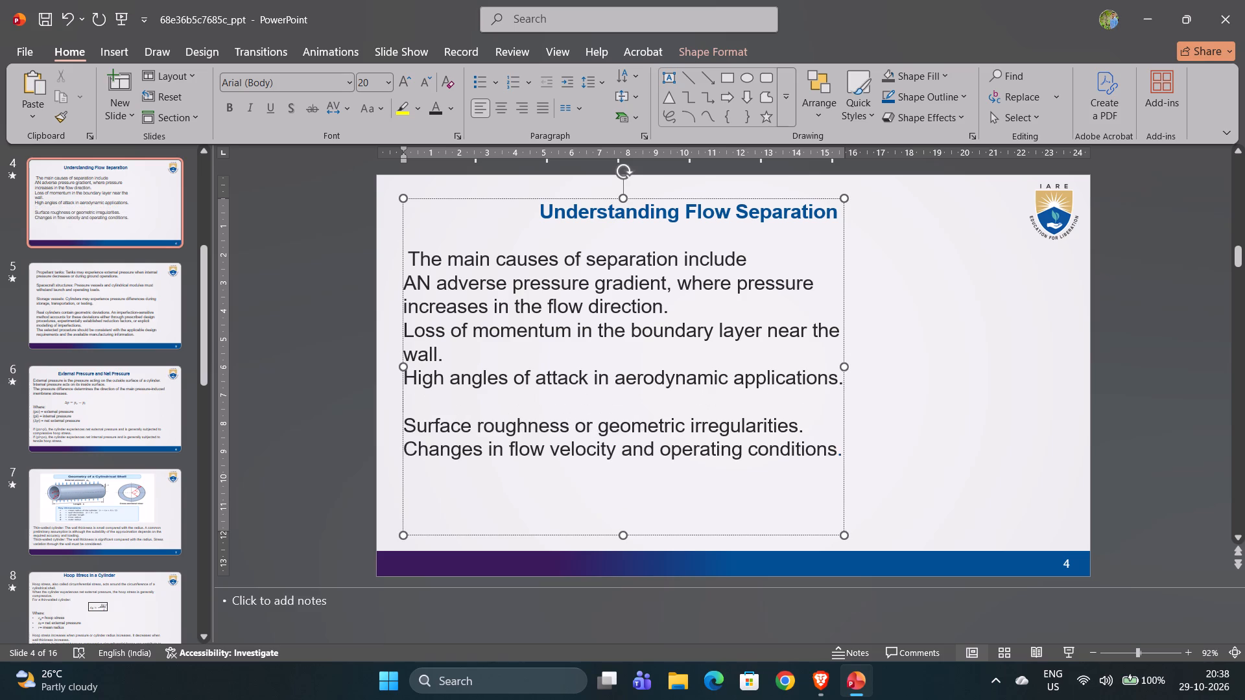
click(475, 355)
key(Return)
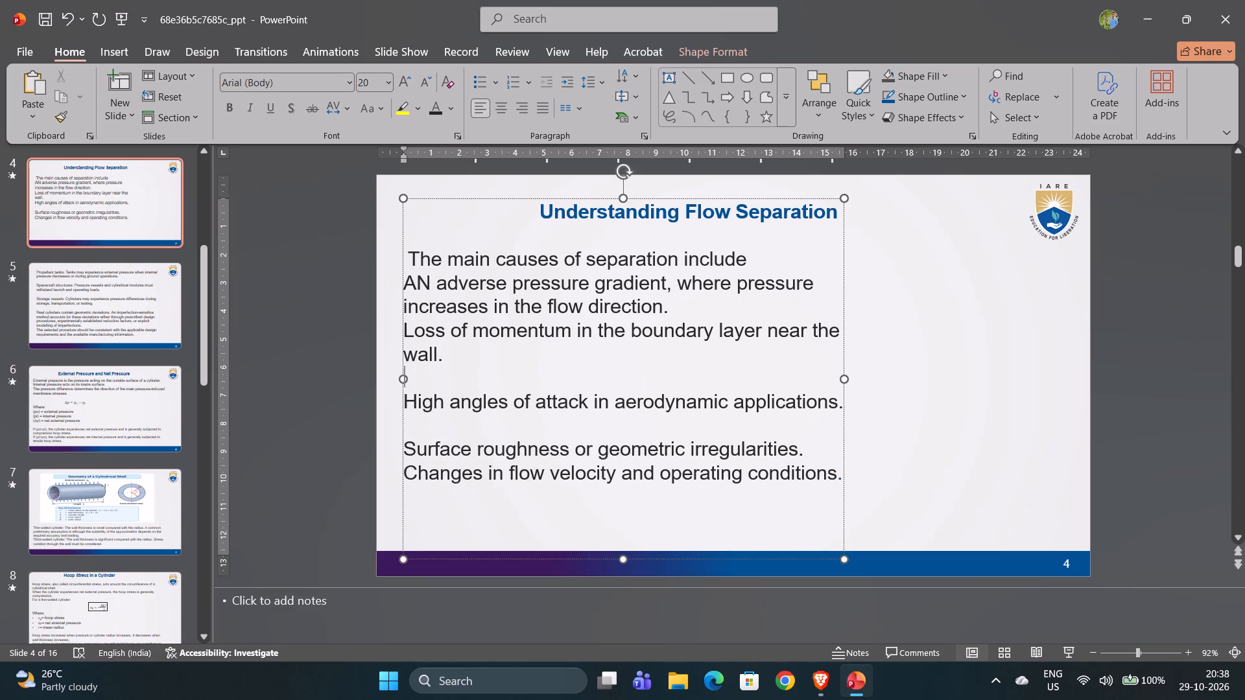
click(683, 310)
key(Return)
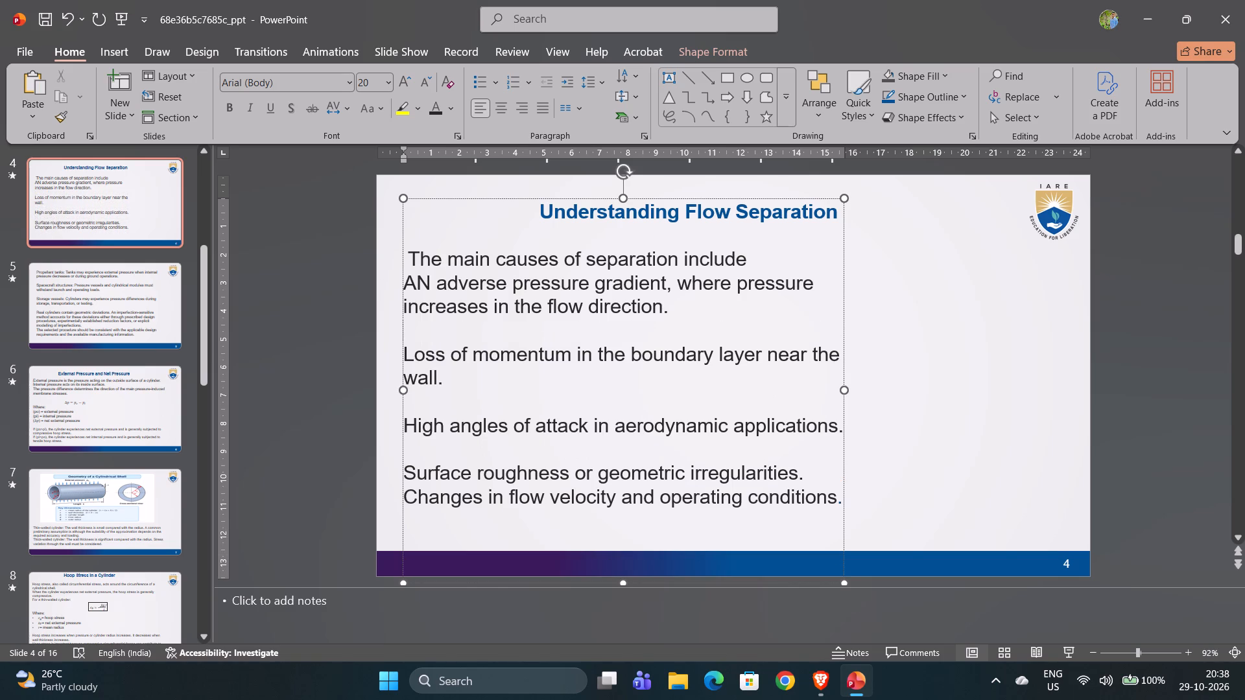
Remove seven of the leading spaces before the slide 4 title "Understanding Flow Separation".
click(539, 207)
key(BackSpace)
key(BackSpace)
key(BackSpace)
key(BackSpace)
key(BackSpace)
key(BackSpace)
key(BackSpace)
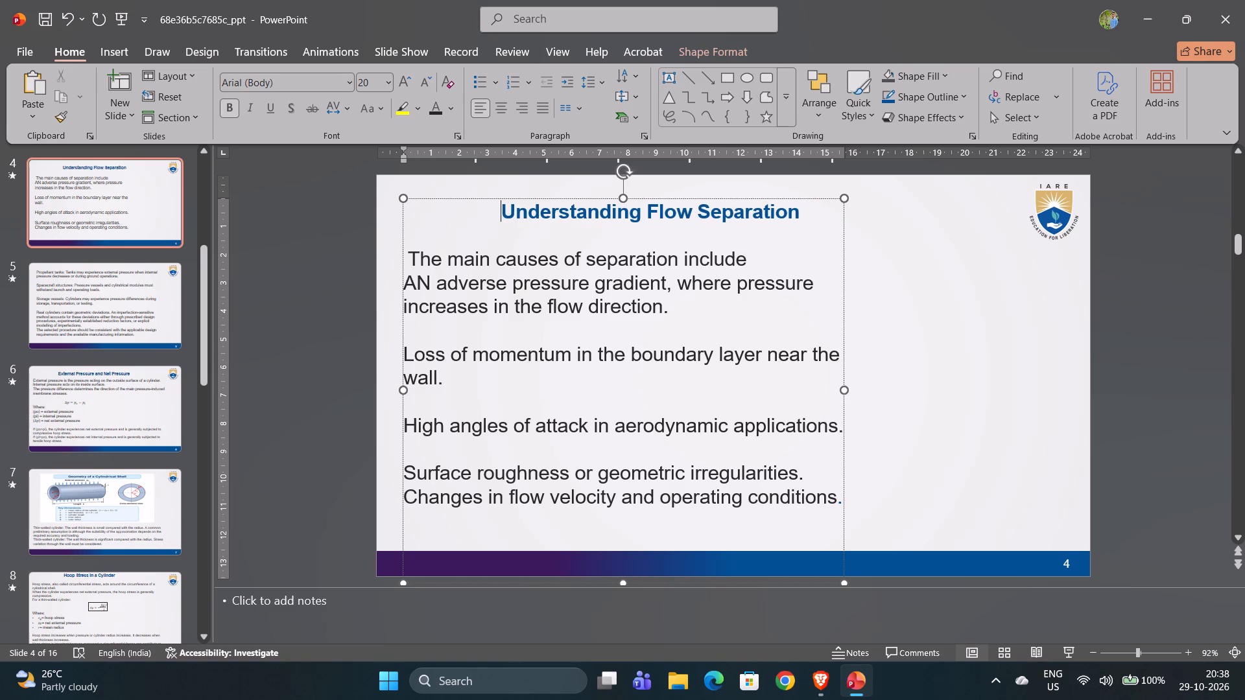
click(855, 305)
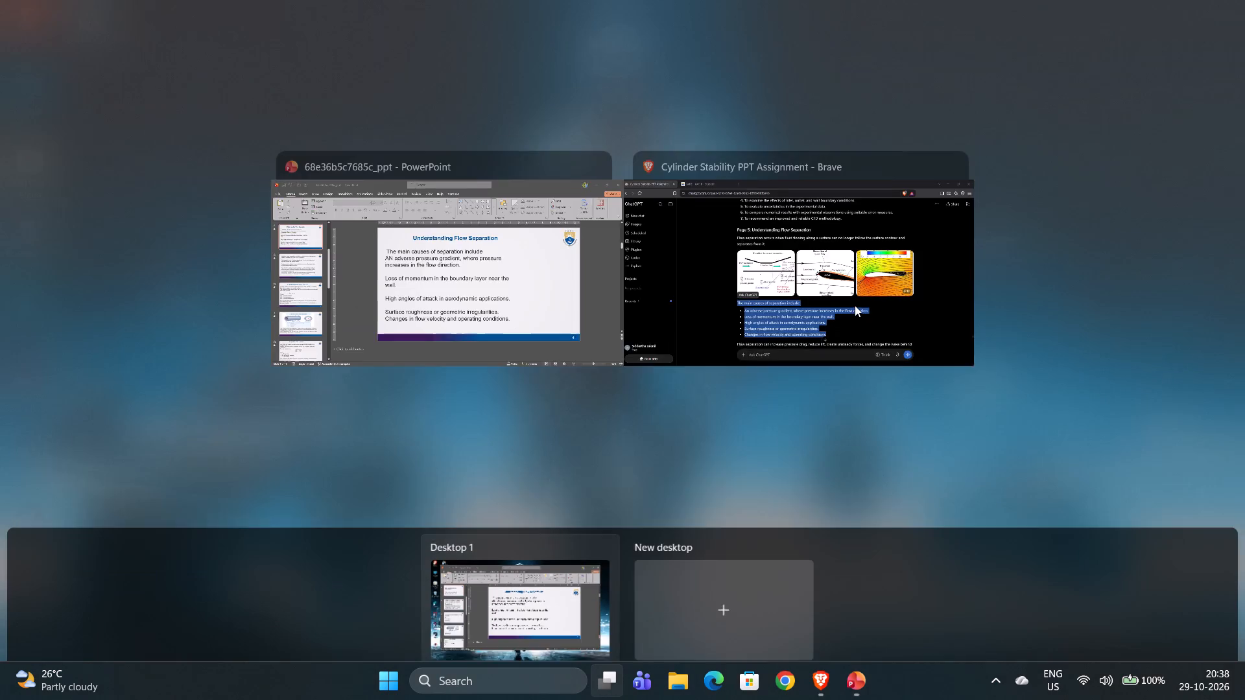
In the ChatGPT answer in Brave, browse the Page 5 flow-separation images in full view and copy the tenth one, "Boundary Layer Separation".
click(894, 282)
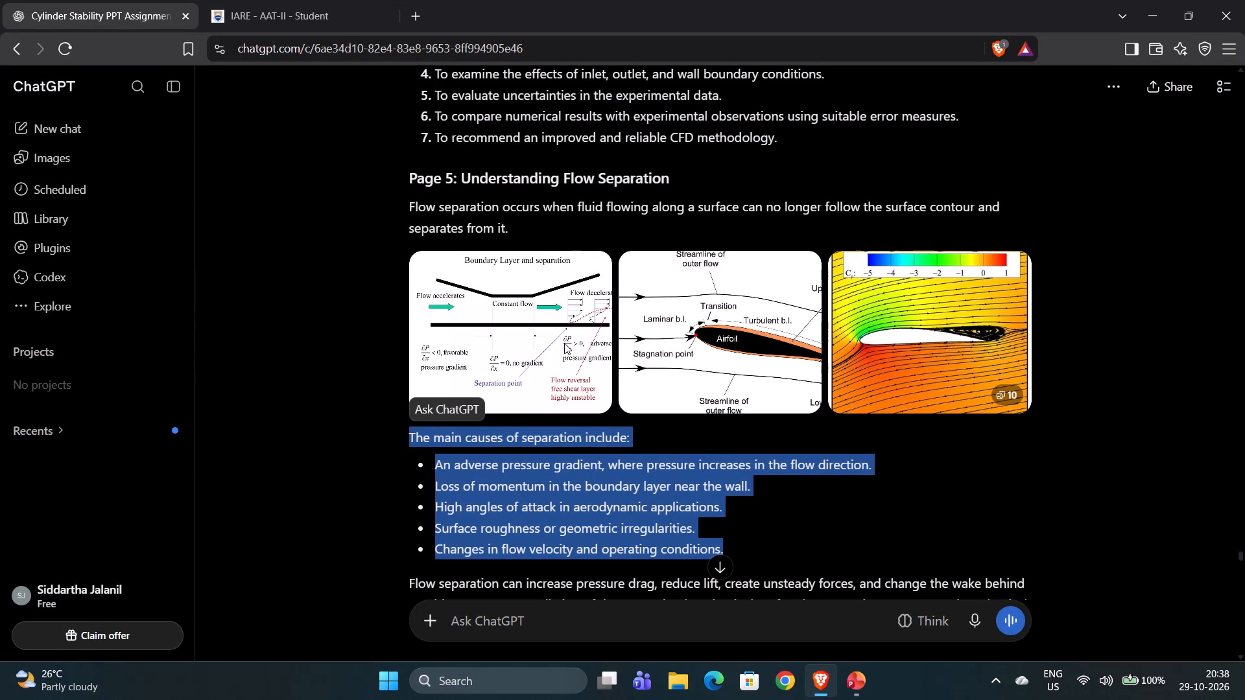
click(564, 343)
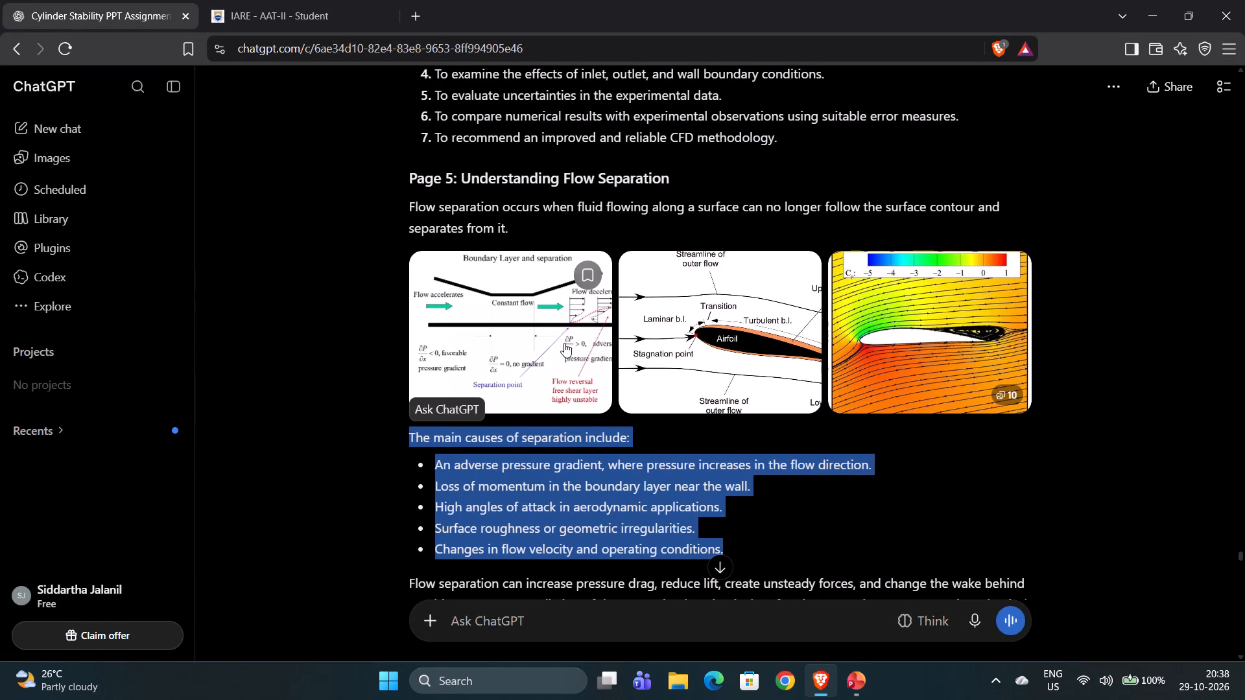
click(564, 343)
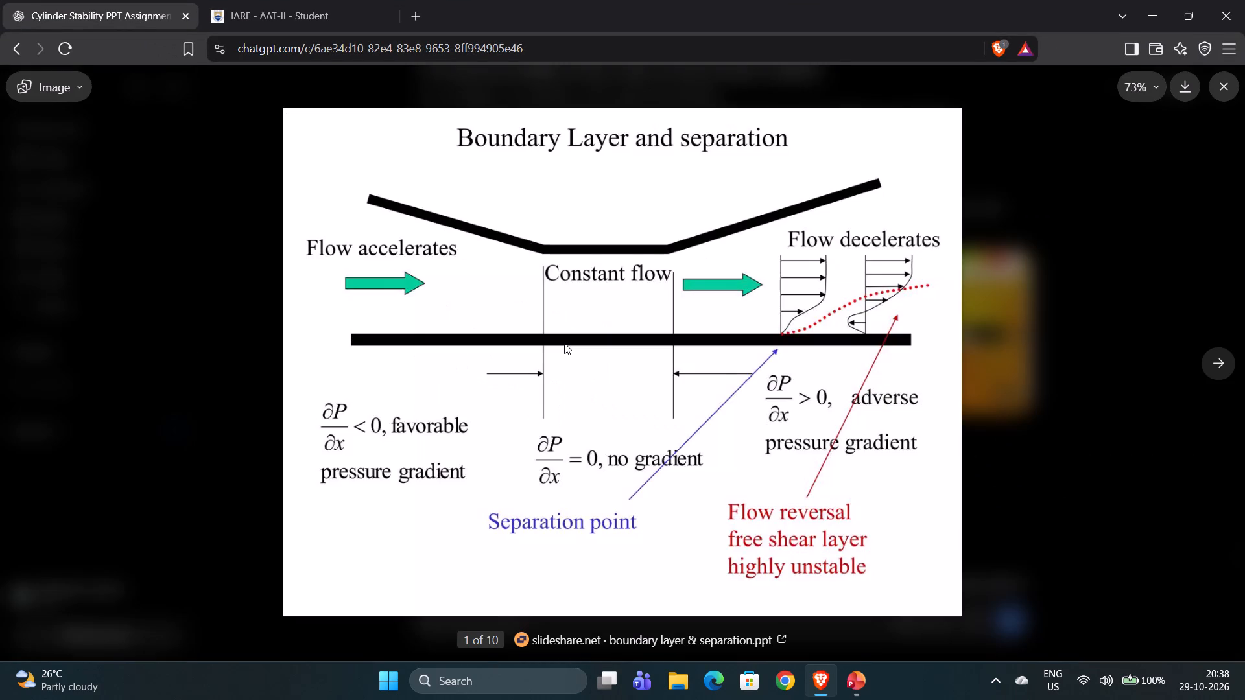
key(Right)
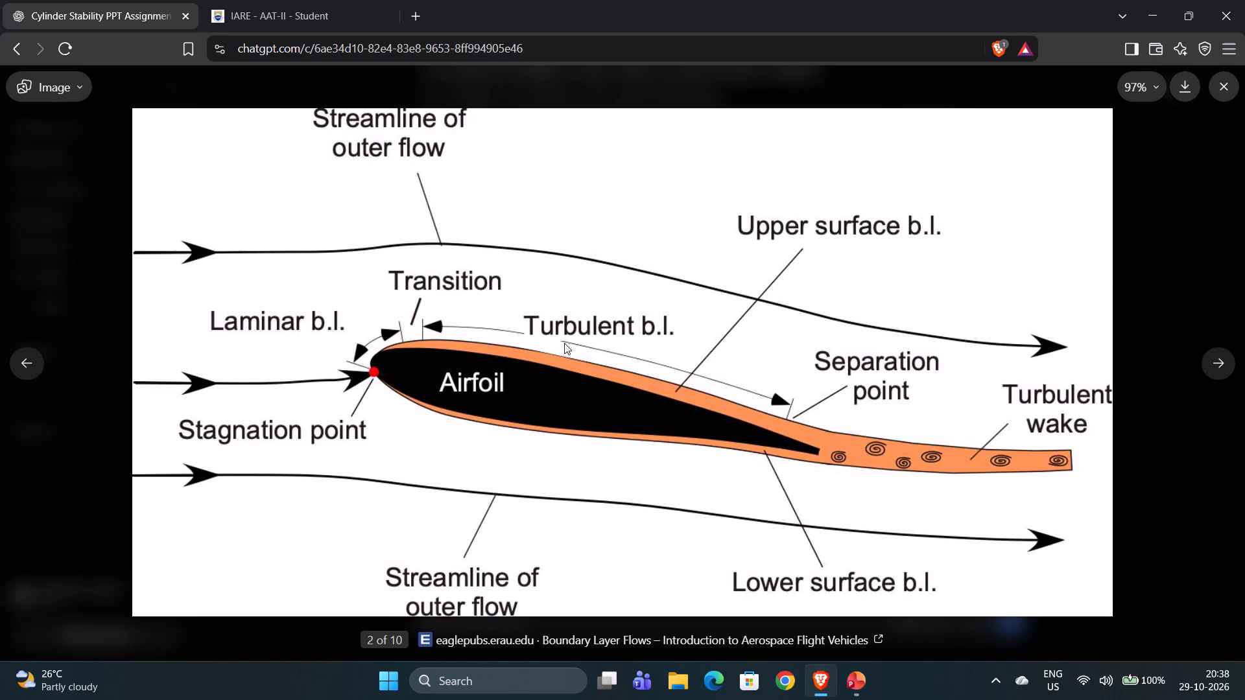
key(Right)
key(Right)
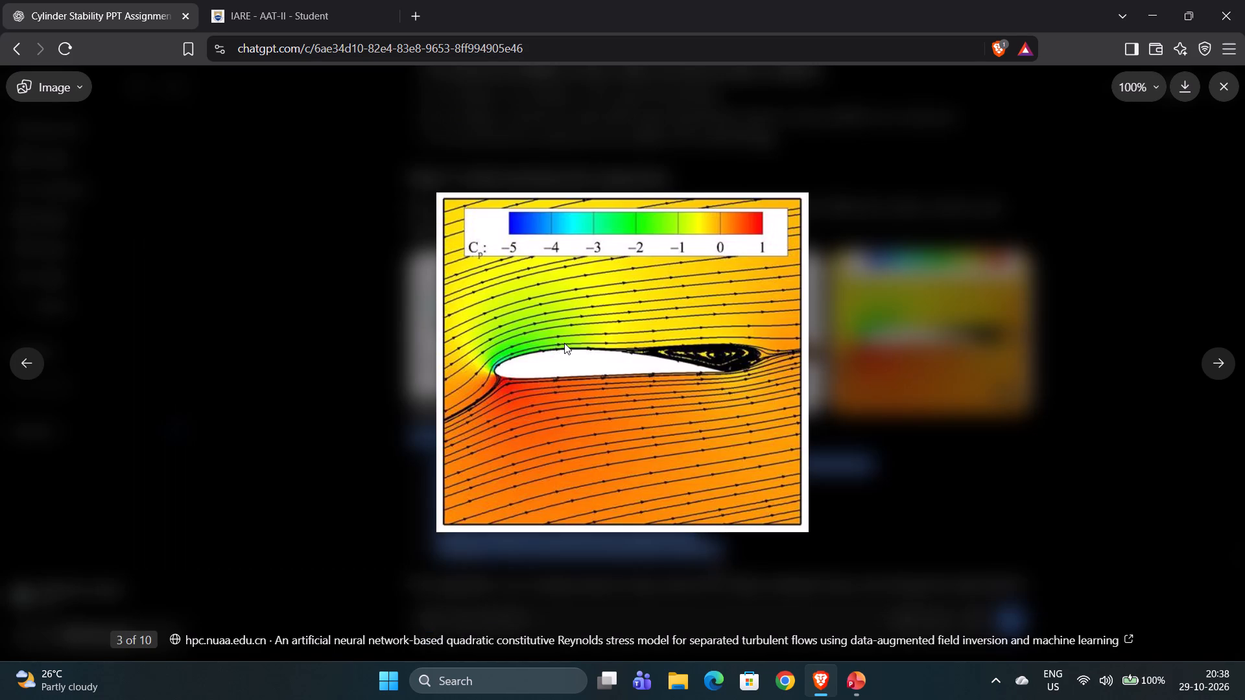
key(Right)
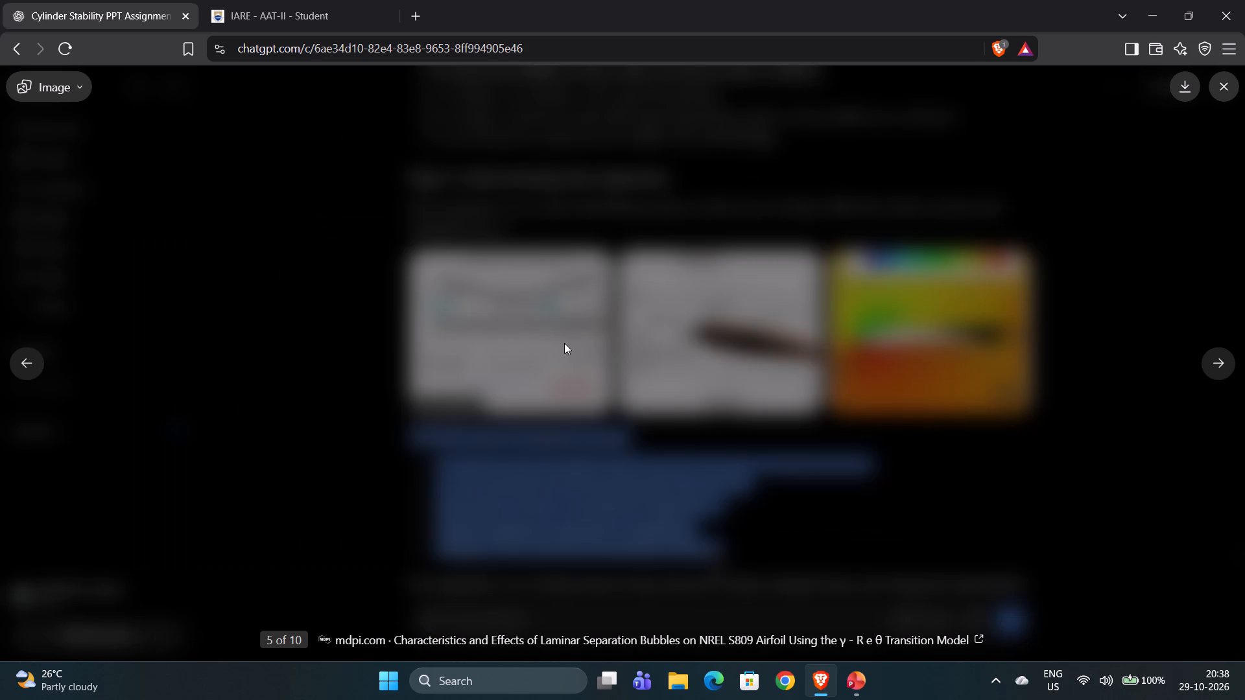
key(Right)
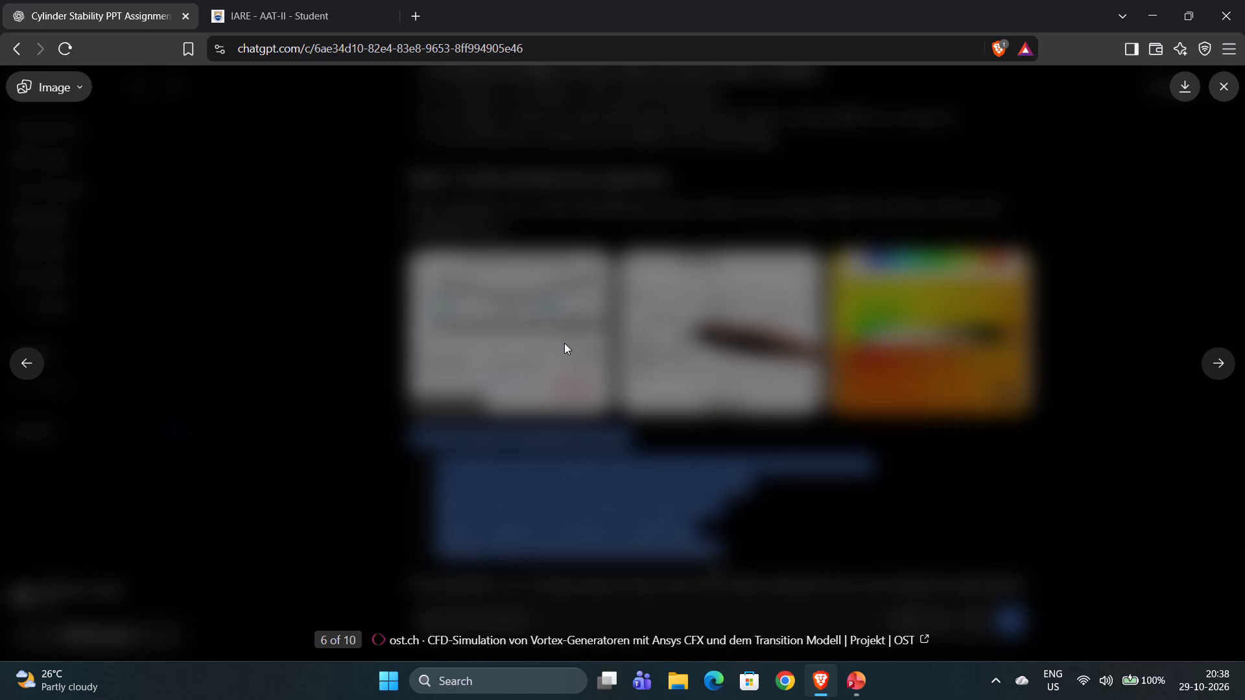
key(Right)
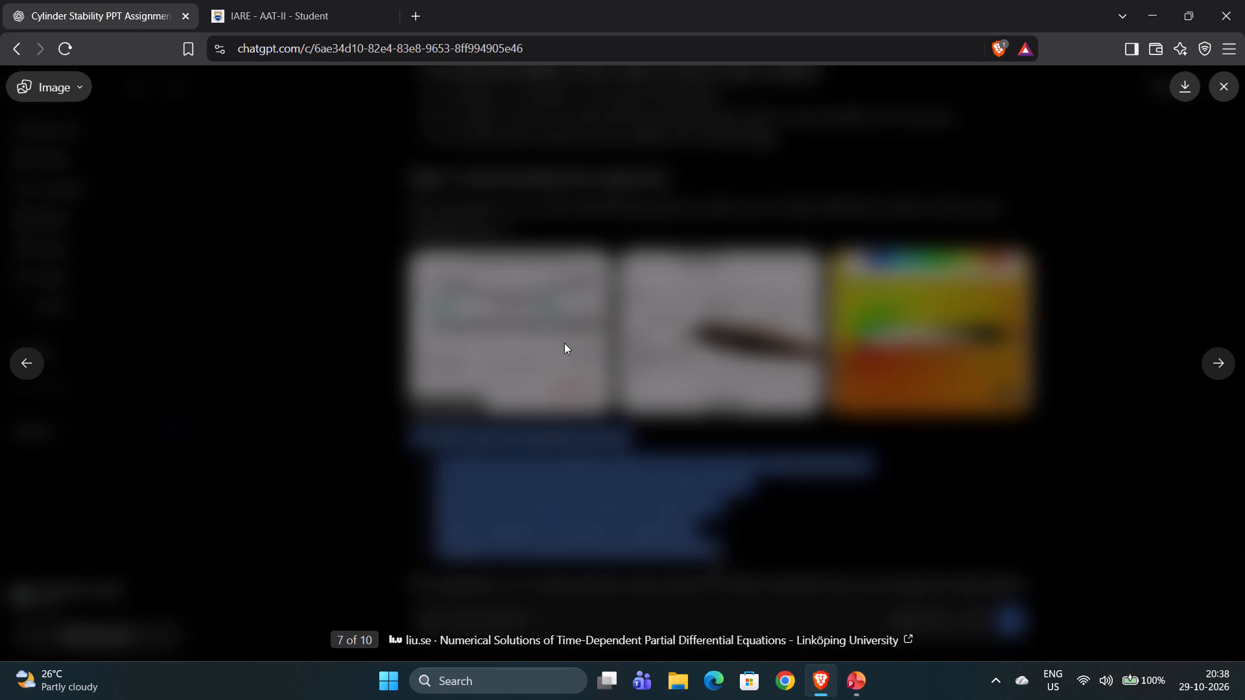
key(Right)
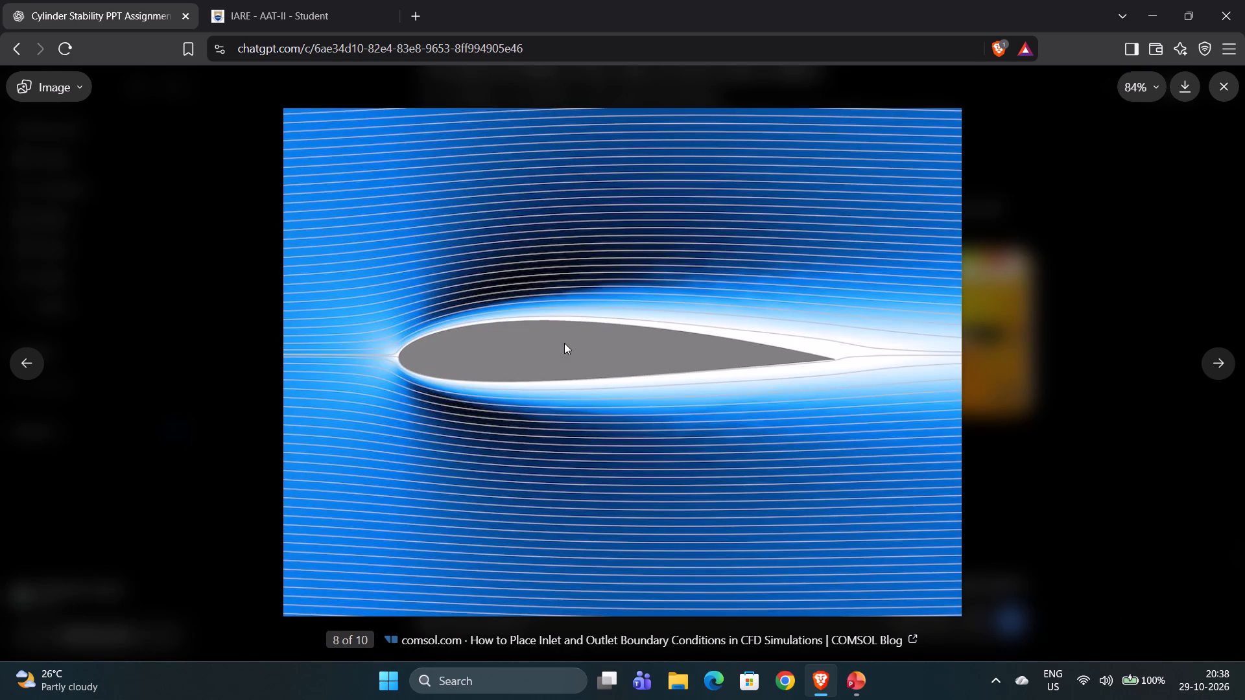
key(Right)
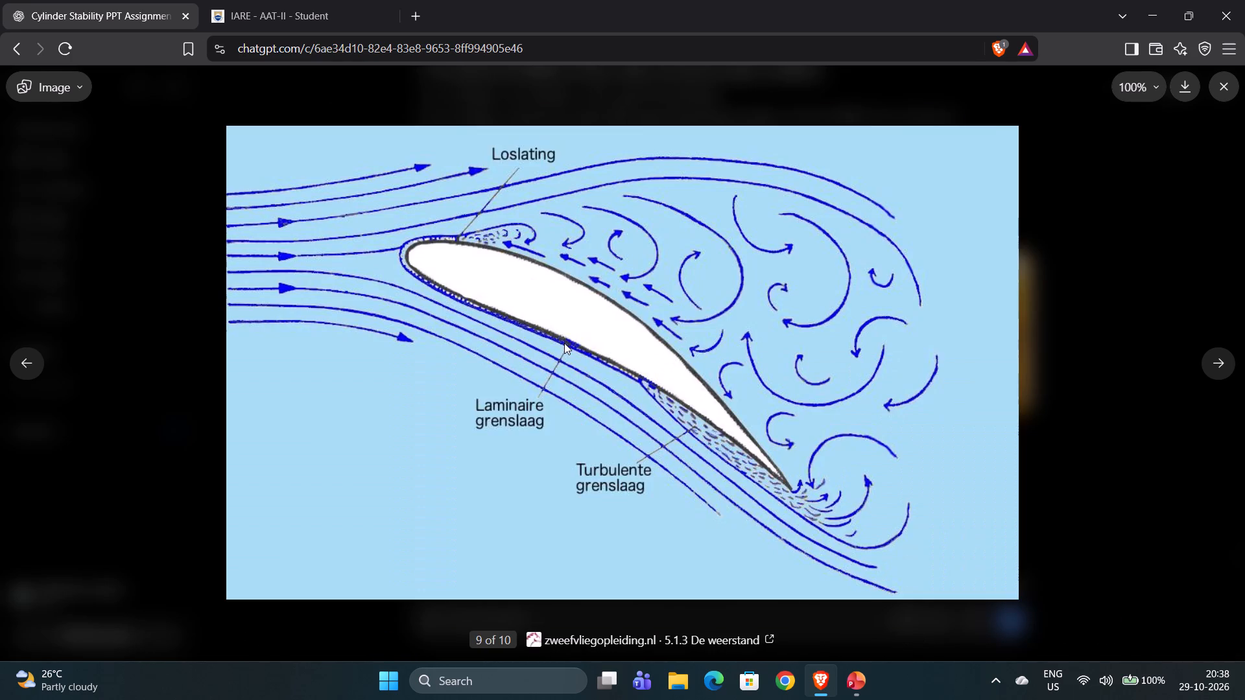
key(Right)
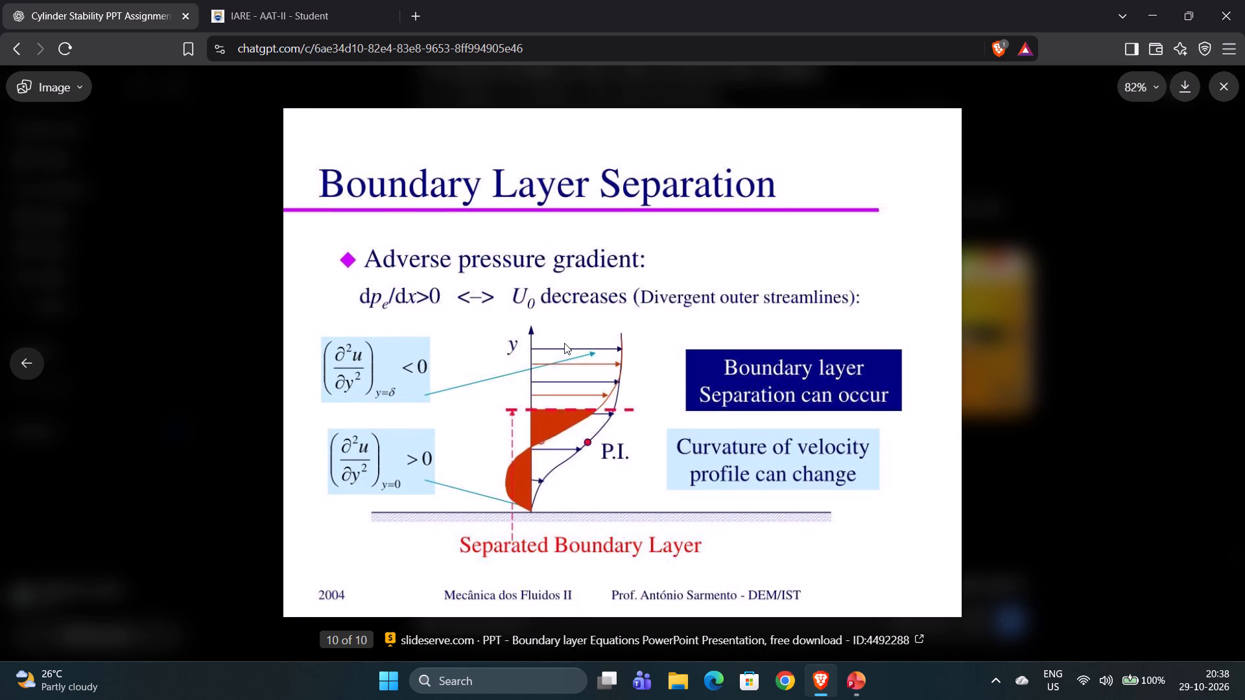
key(Right)
right_click(575, 307)
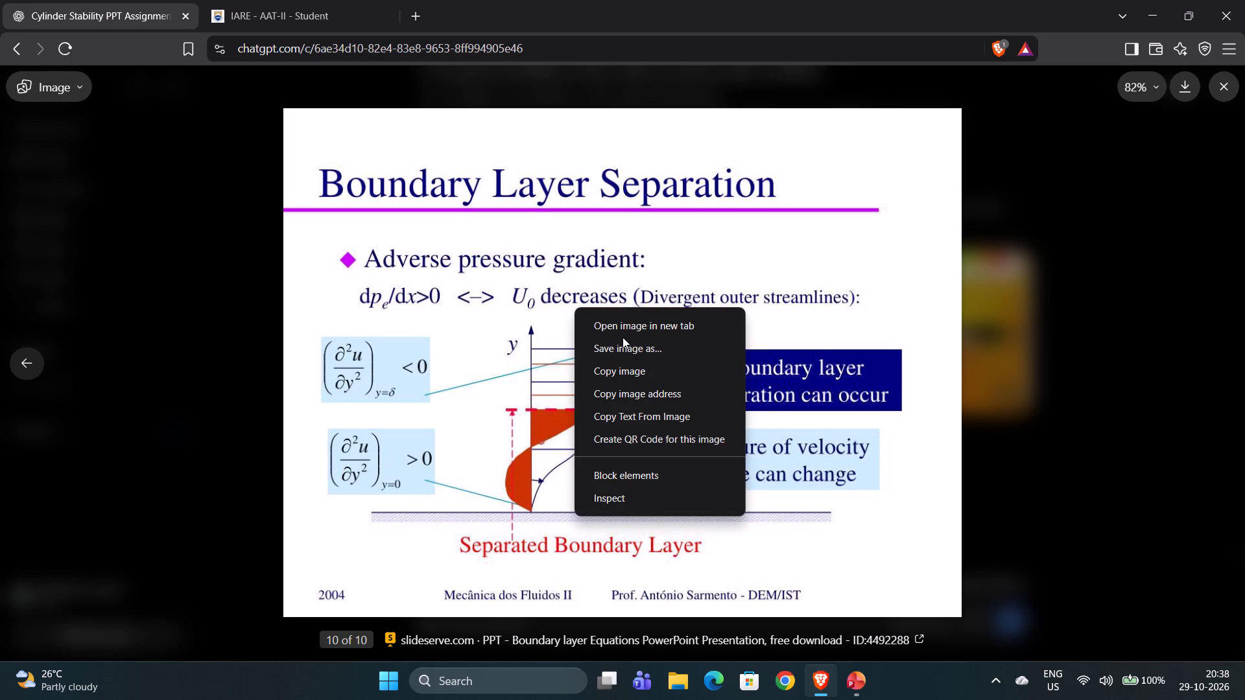
click(624, 369)
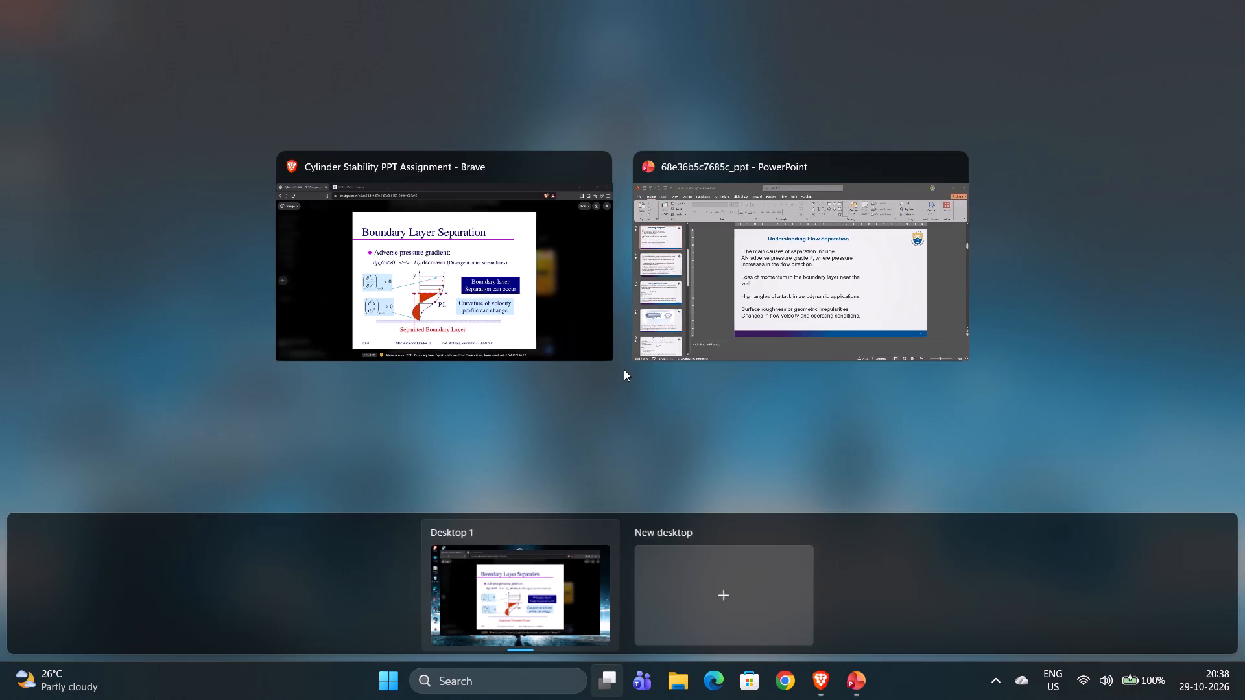
Back in PowerPoint, delete the cylindrical shell picture and the thin-walled and thick-walled cylinder text from slide 7.
click(728, 272)
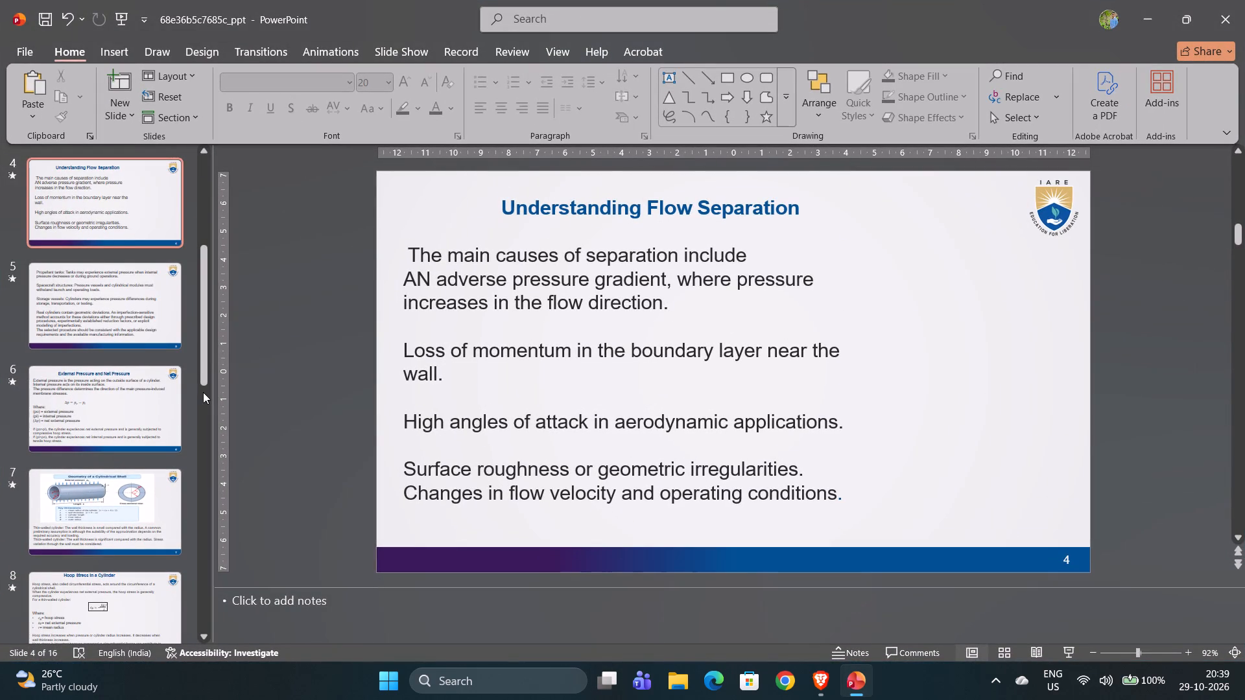
click(122, 472)
click(484, 334)
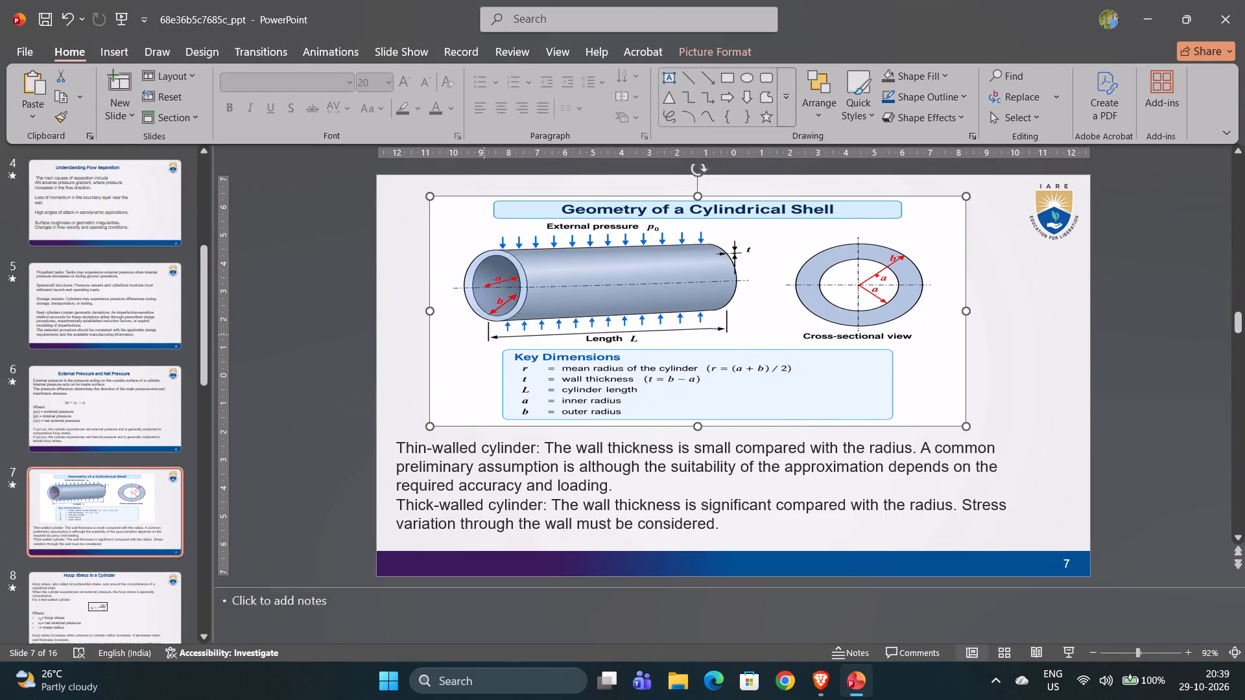
key(Delete)
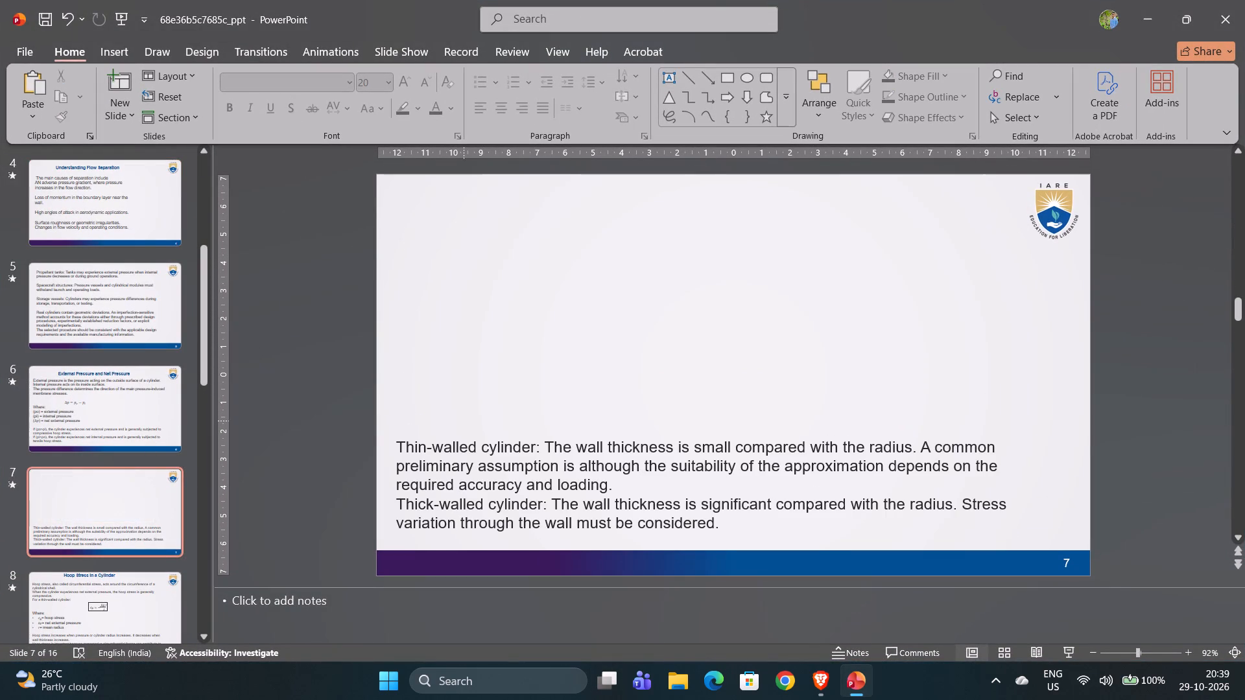
click(468, 455)
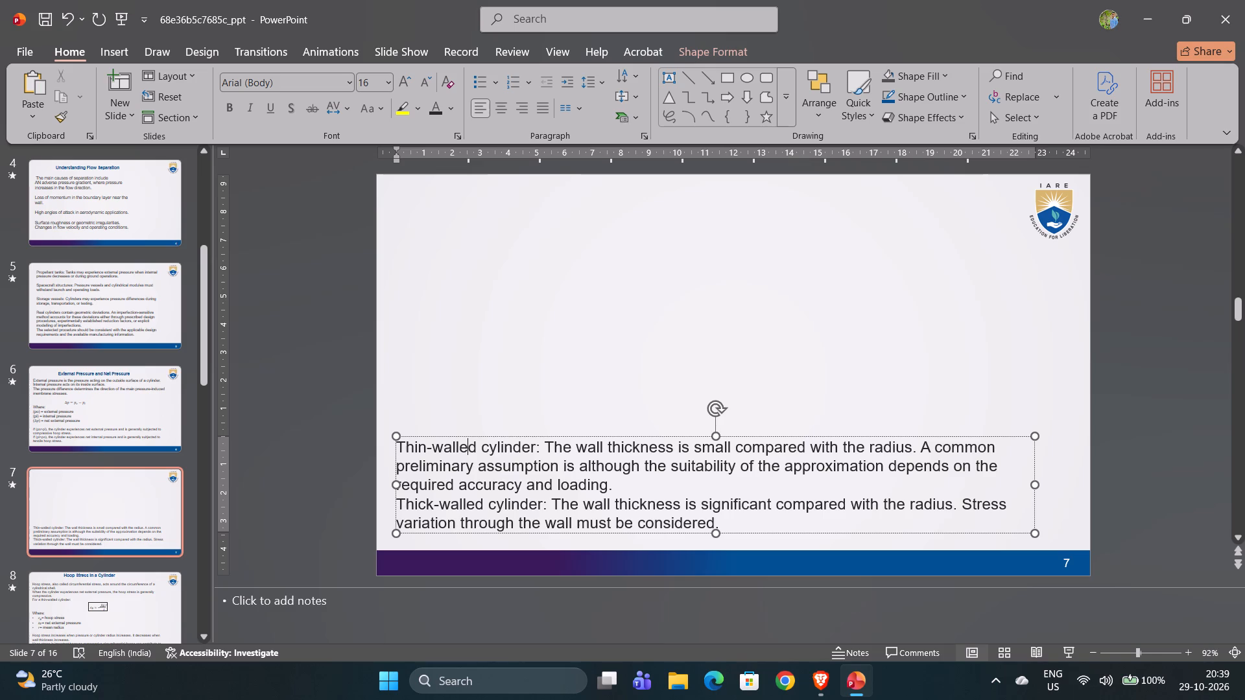
drag(403, 447, 853, 537)
key(BackSpace)
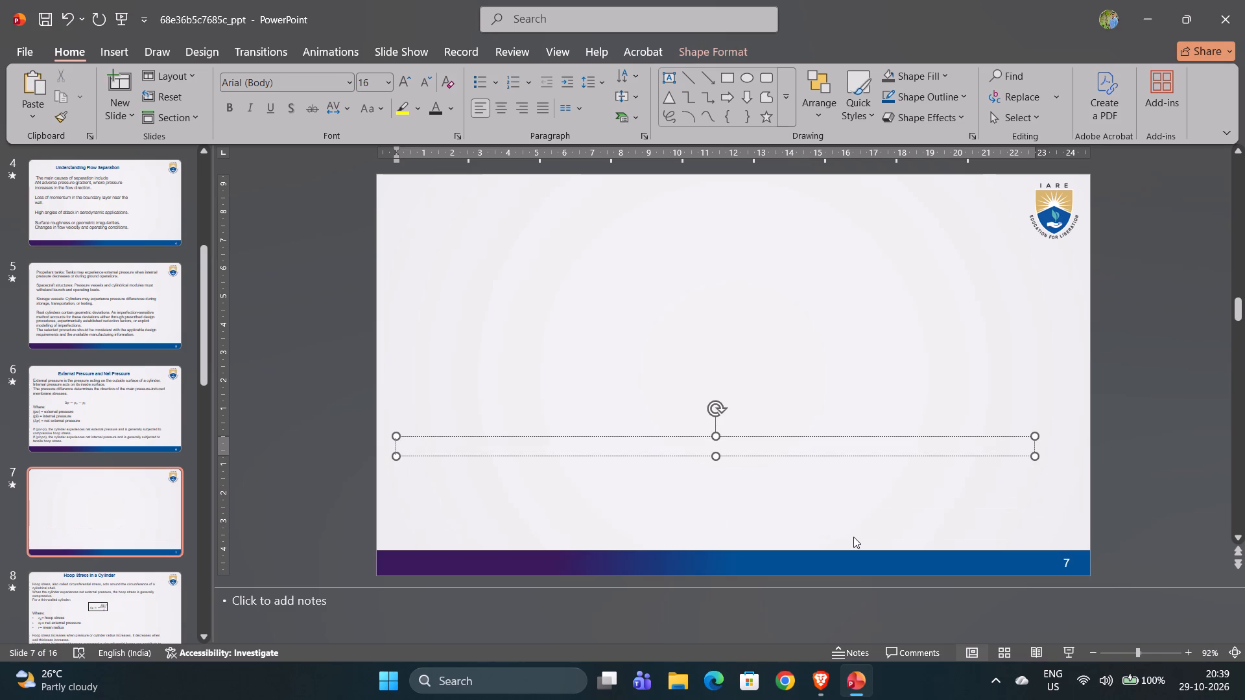
Paste the copied Boundary Layer Separation image onto slide 7 and resize it to leave margins around it, clear of the logo and footer.
key(ctrl+v)
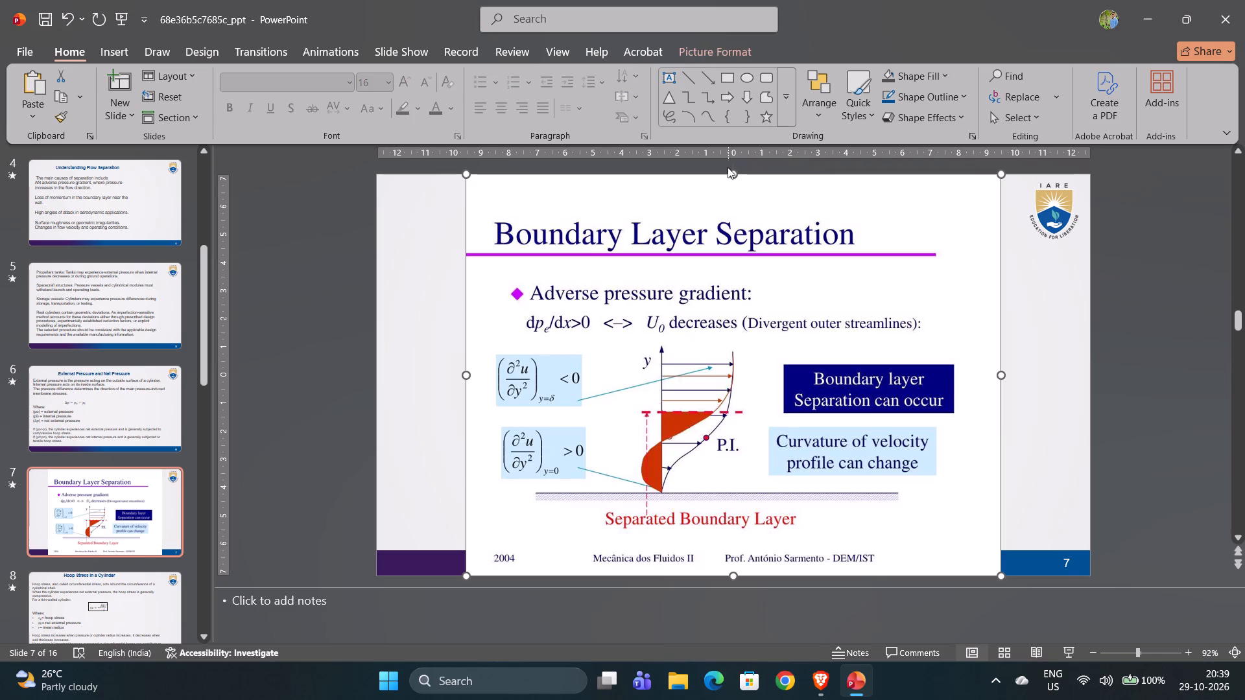
drag(733, 173, 733, 187)
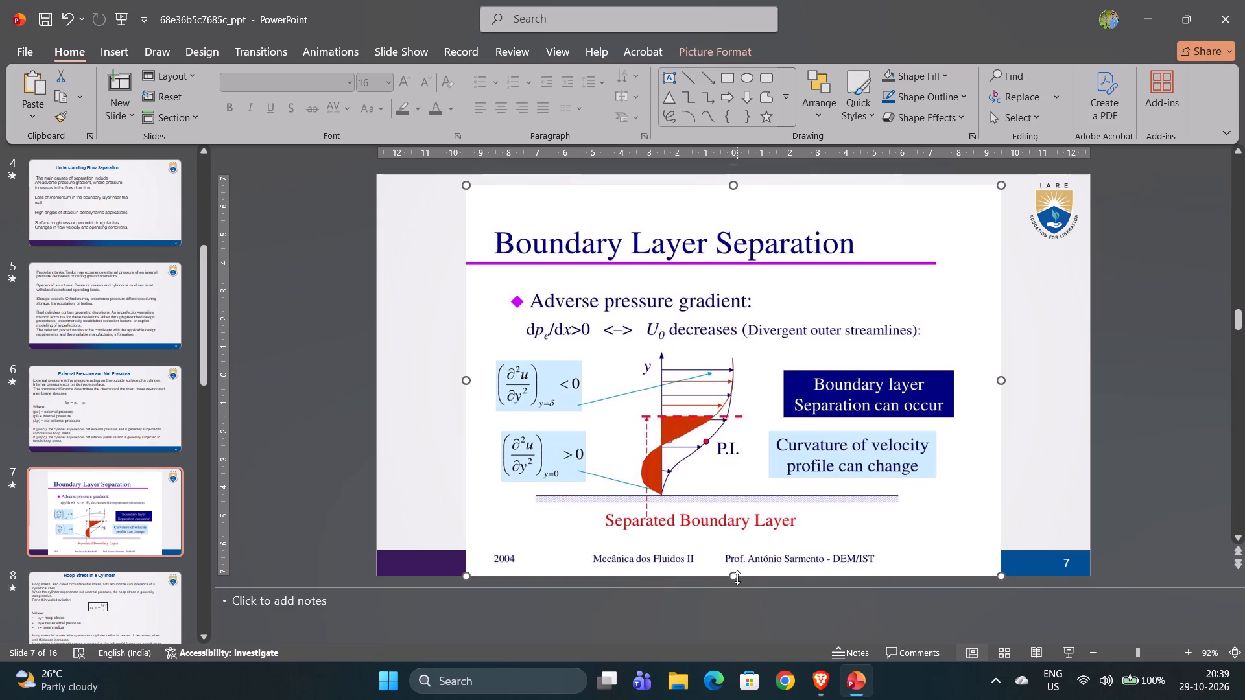
drag(731, 577, 733, 544)
drag(465, 363, 380, 342)
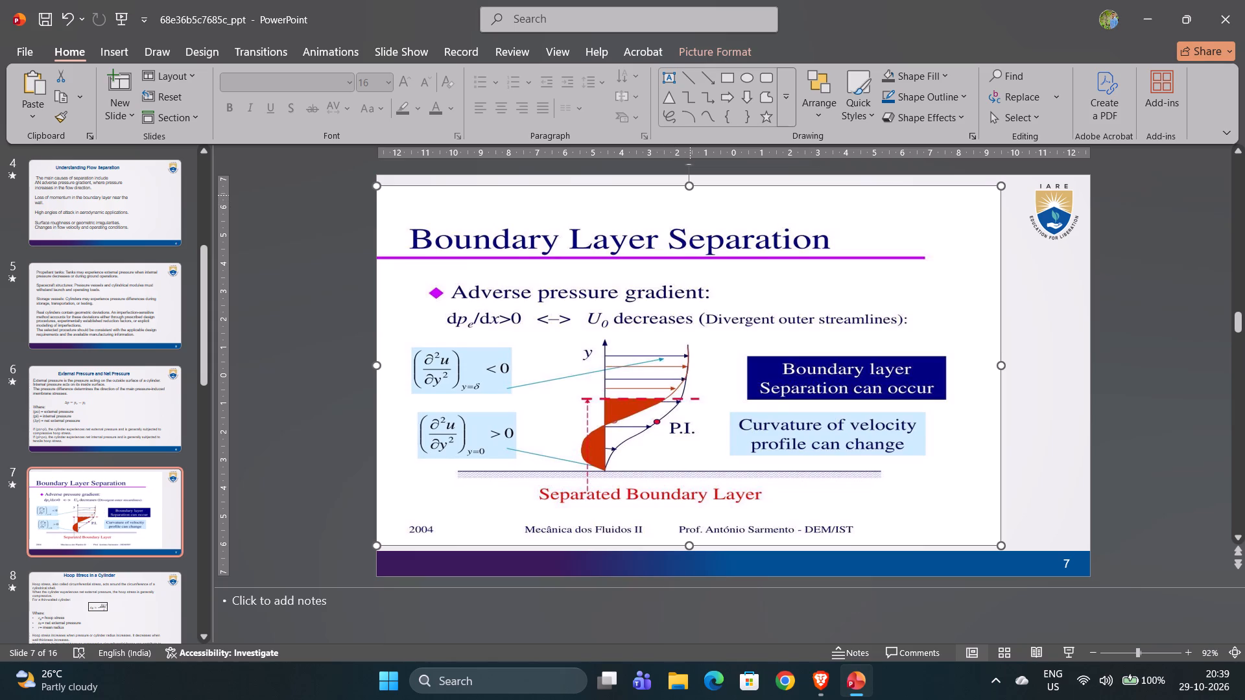
drag(689, 185, 688, 174)
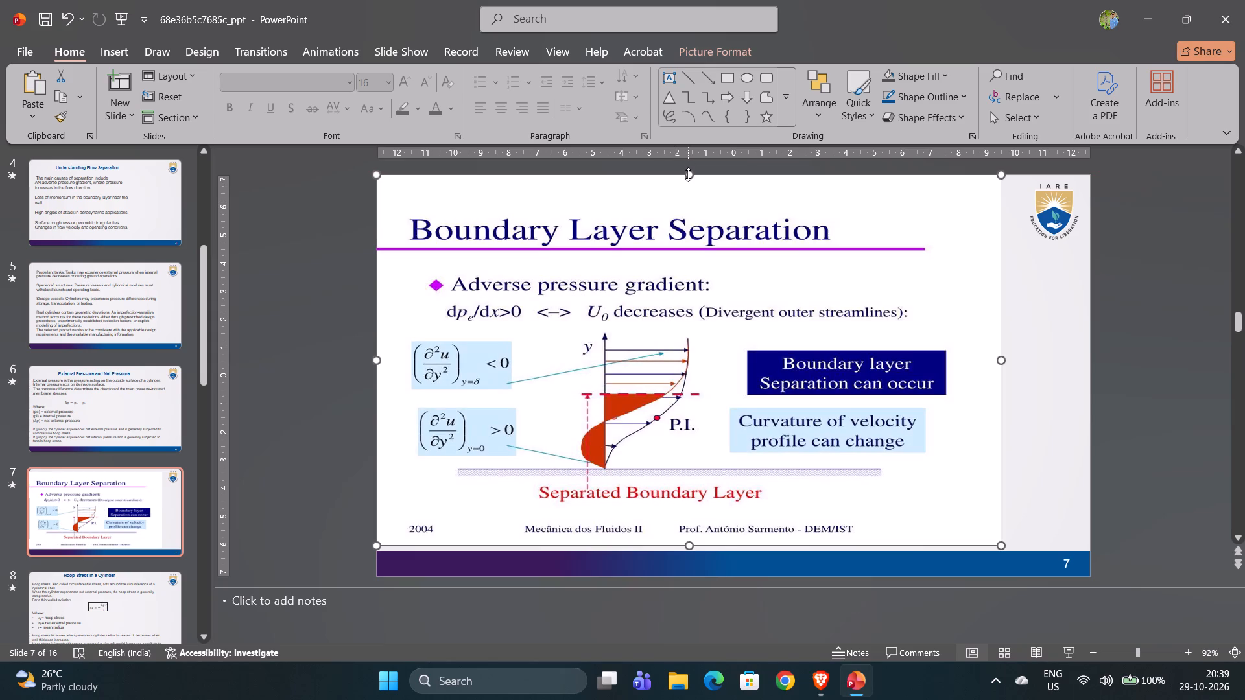
click(1031, 313)
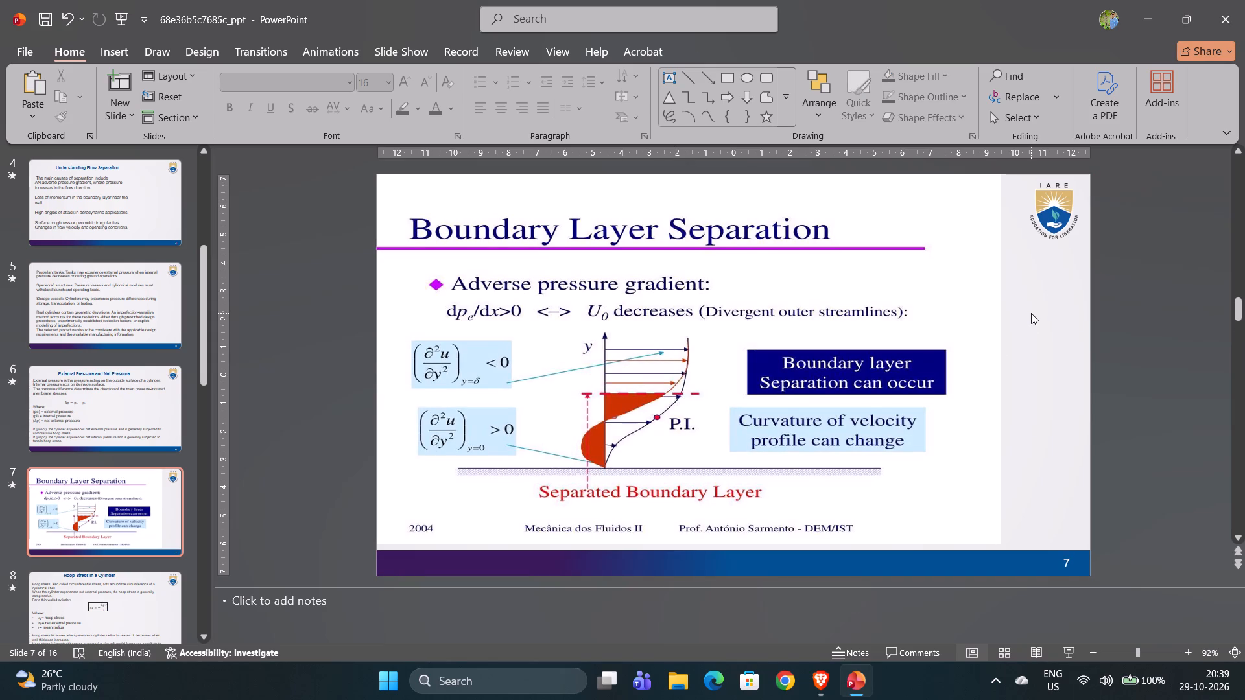
click(833, 316)
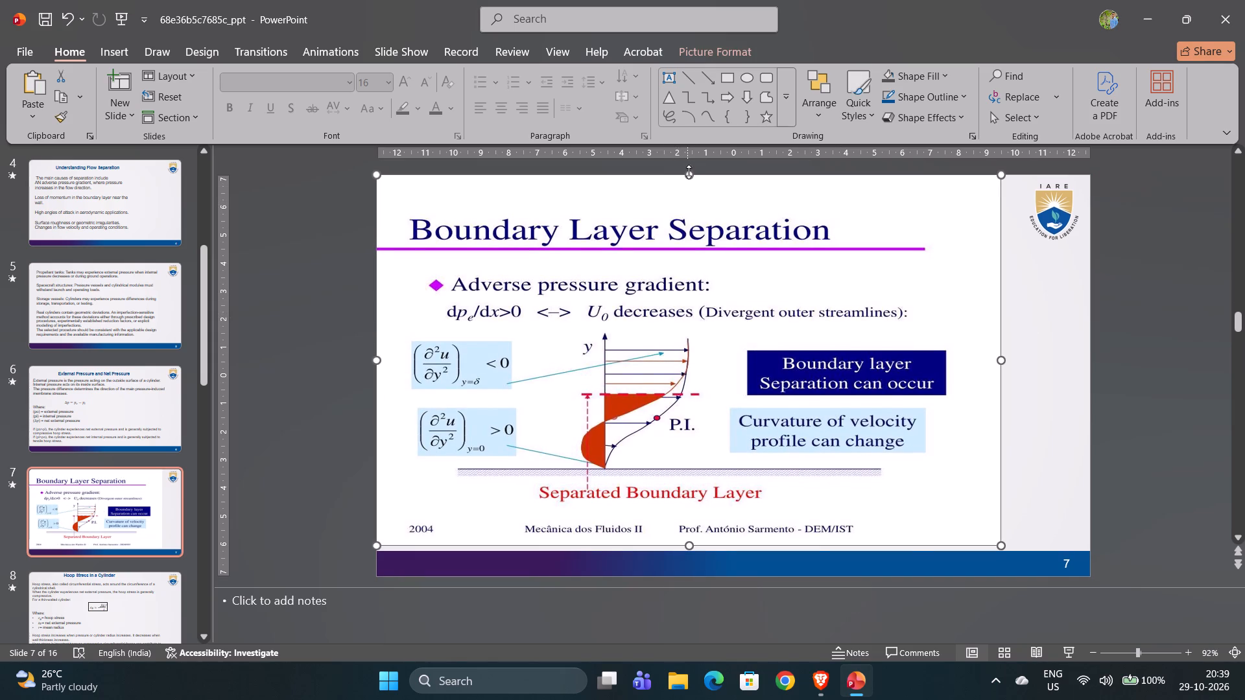
drag(692, 172, 707, 196)
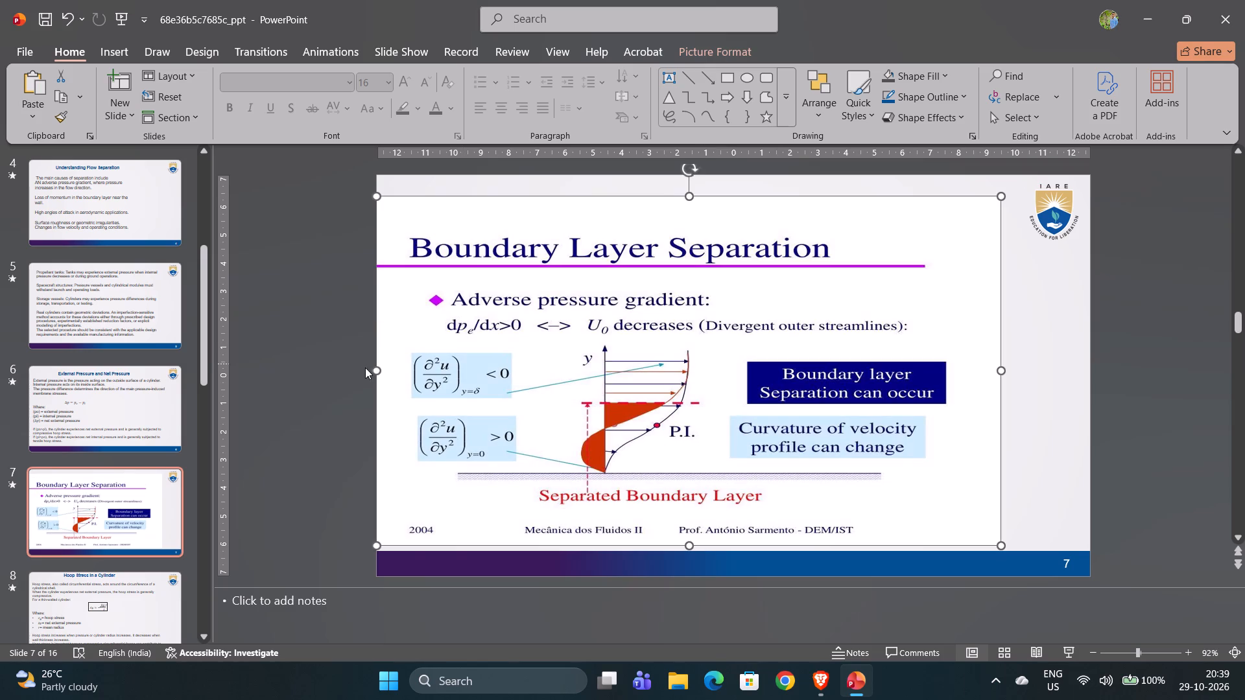
drag(375, 370, 437, 364)
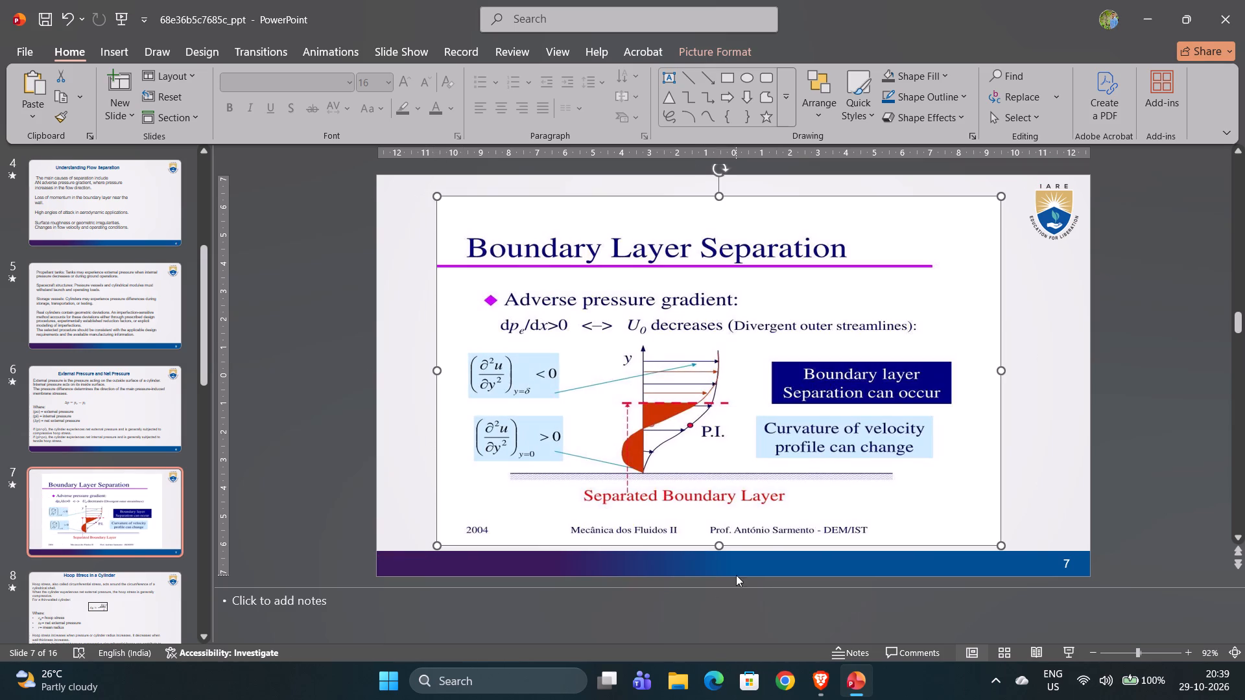
drag(719, 545, 722, 528)
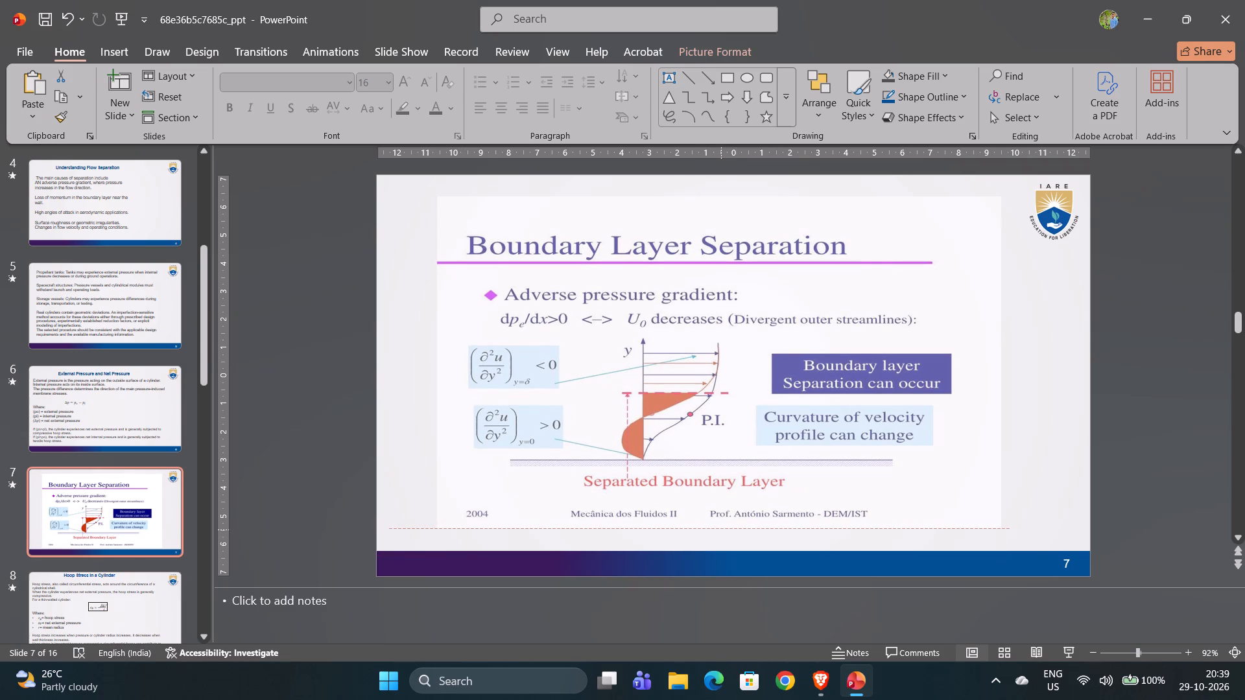
drag(722, 528, 724, 526)
click(383, 466)
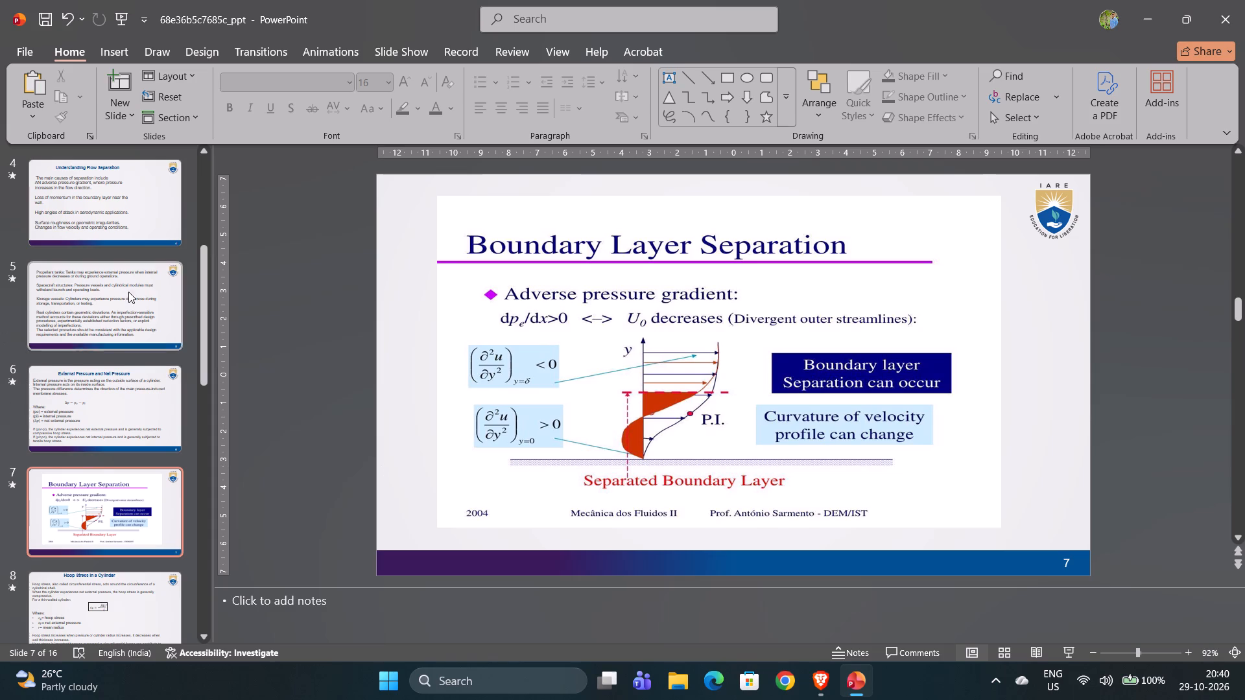
Review slides 2 to 5 to see where the Boundary Layer Separation image slide belongs in the order.
click(112, 235)
scroll(112, 235, up, 2)
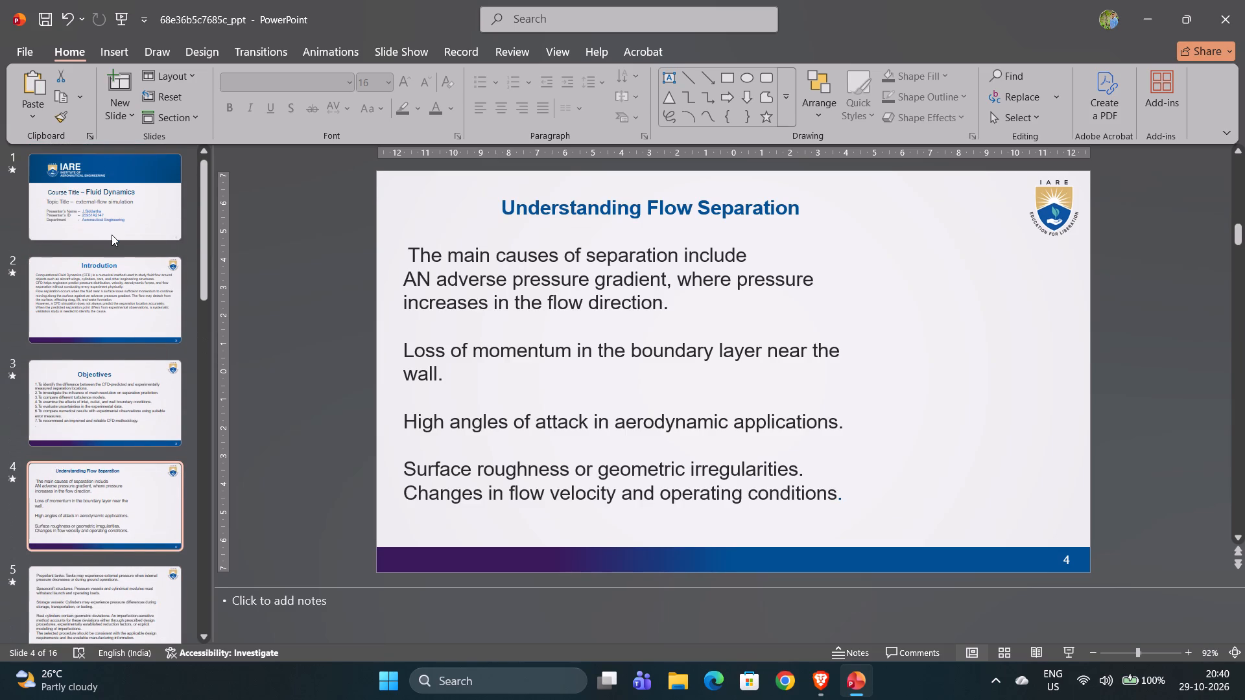
click(101, 295)
click(89, 430)
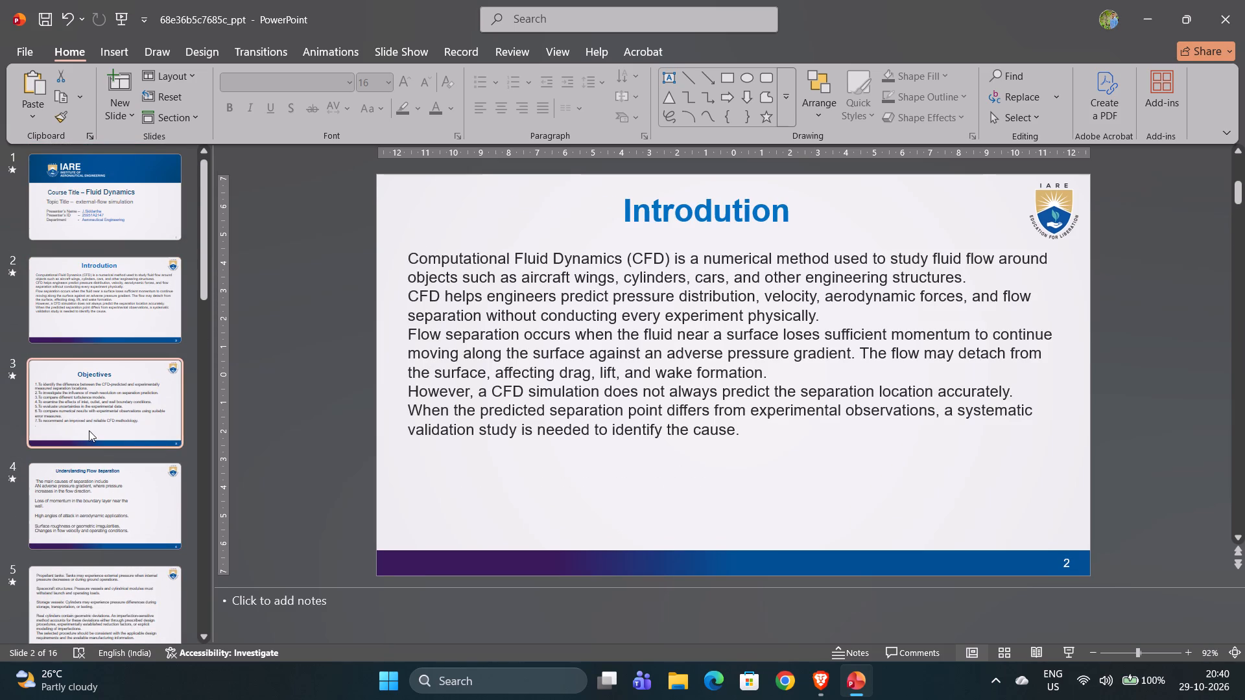
click(82, 508)
click(113, 587)
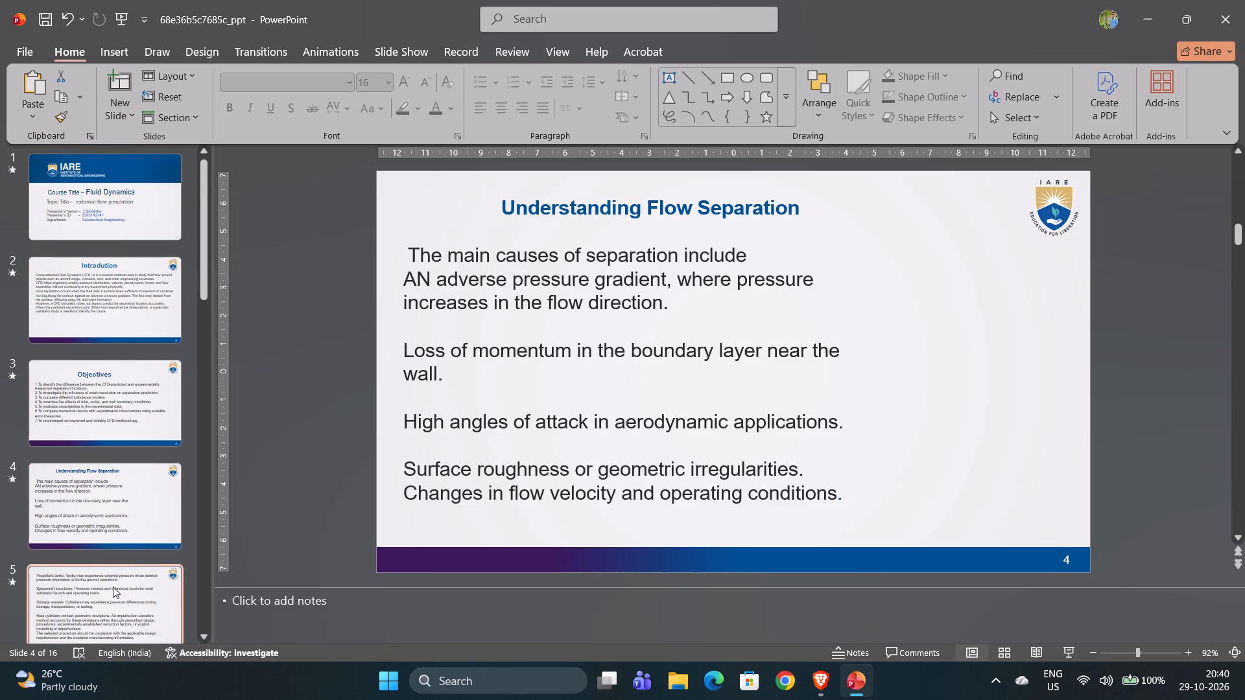
click(106, 637)
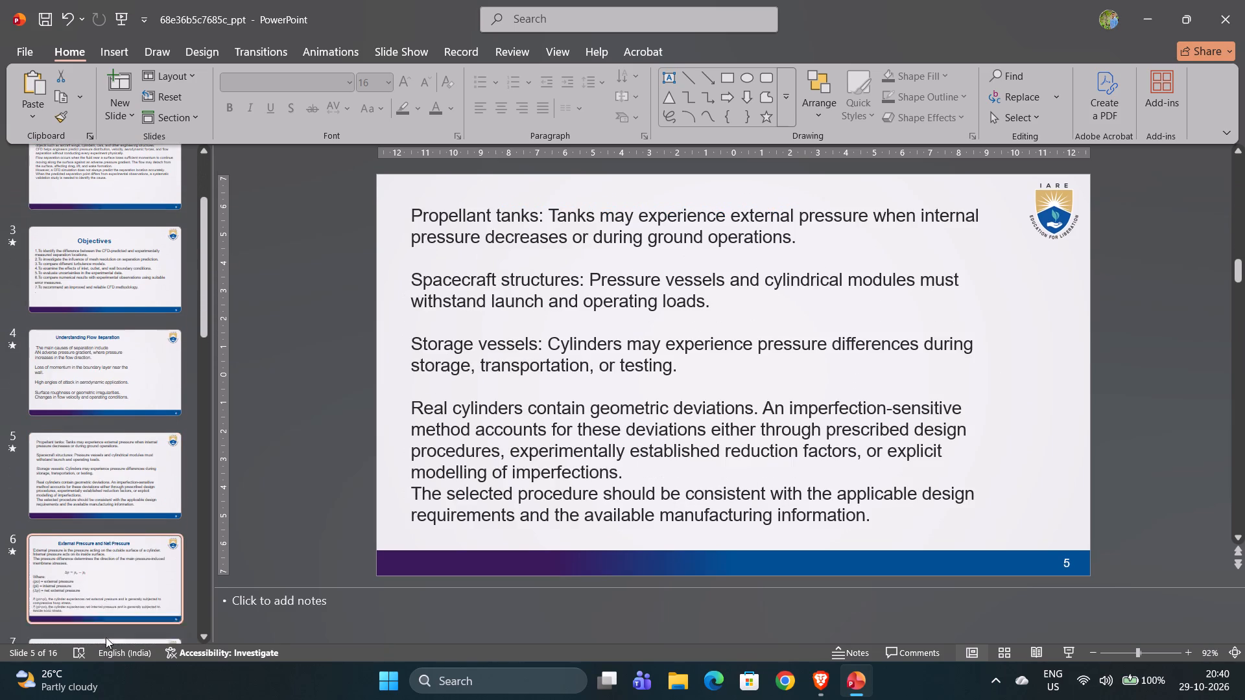
scroll(106, 637, down, 1)
Move the Boundary Layer Separation slide up to position 5, directly after the Understanding Flow Separation slide.
click(99, 504)
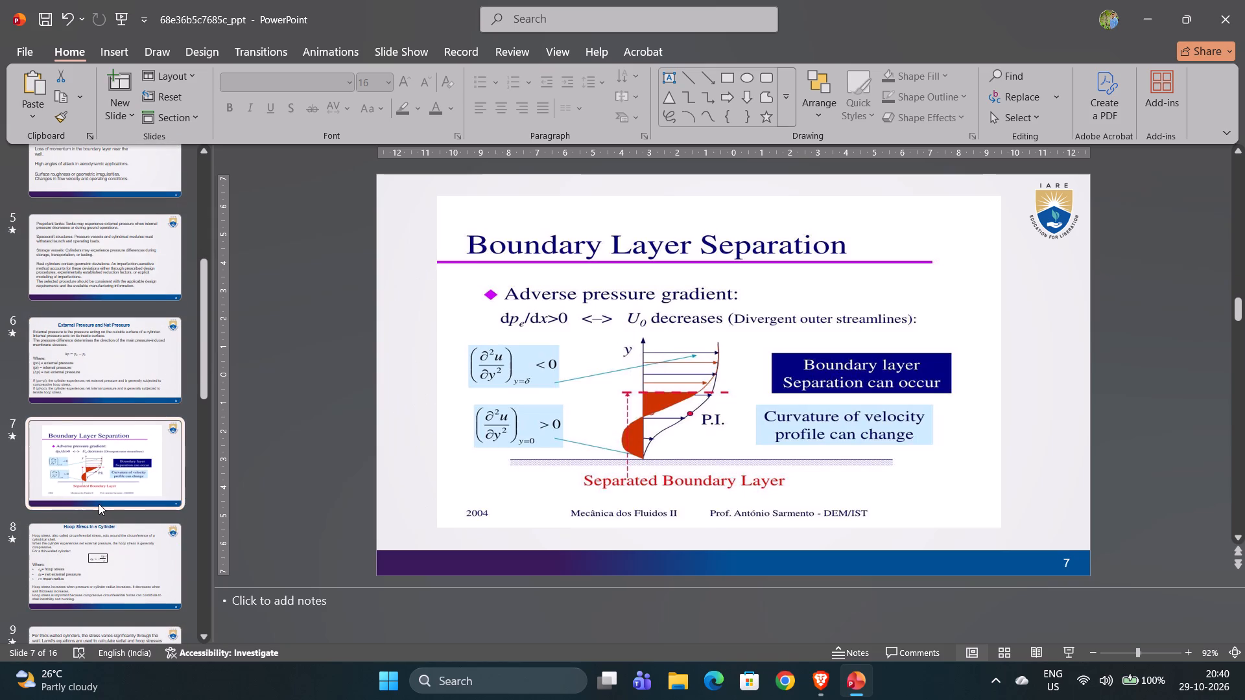
drag(97, 485, 95, 169)
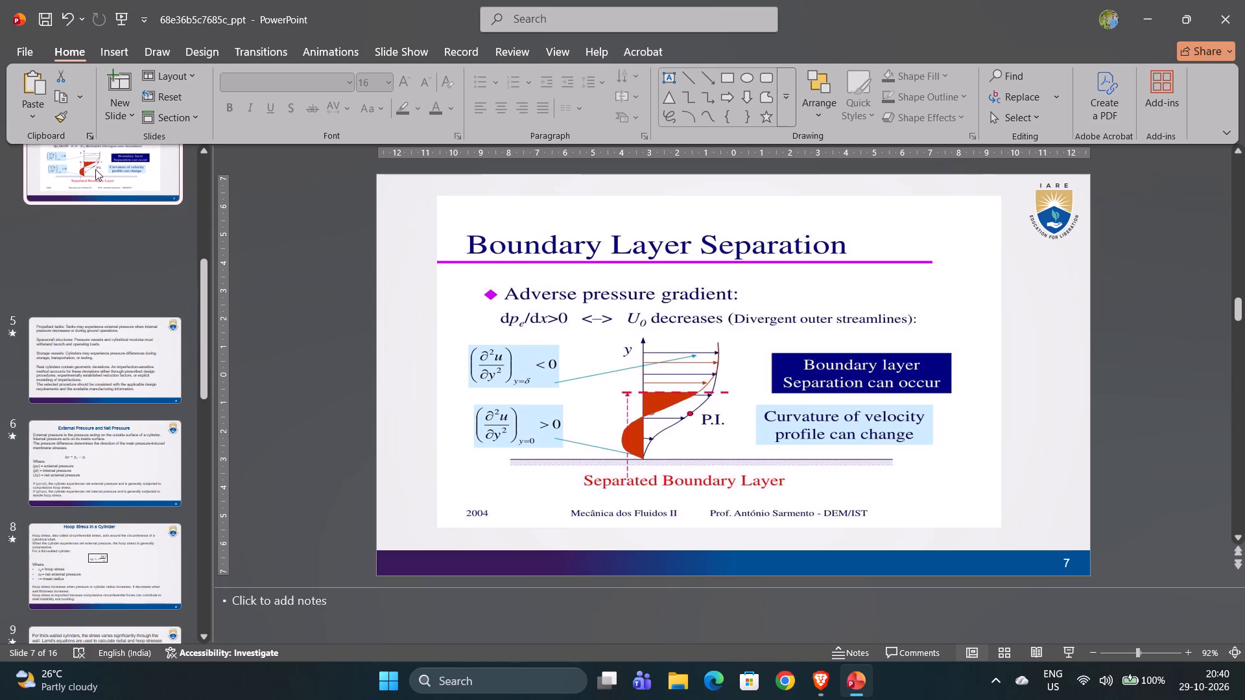
drag(95, 169, 119, 578)
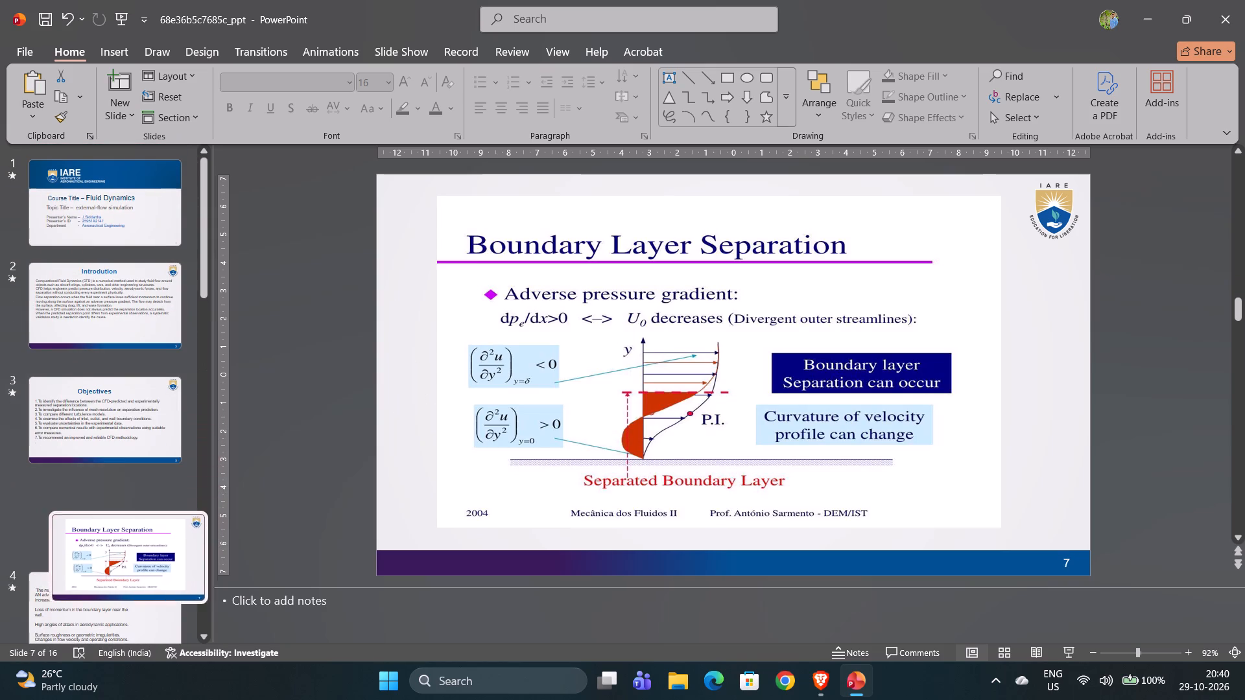
drag(119, 578, 101, 283)
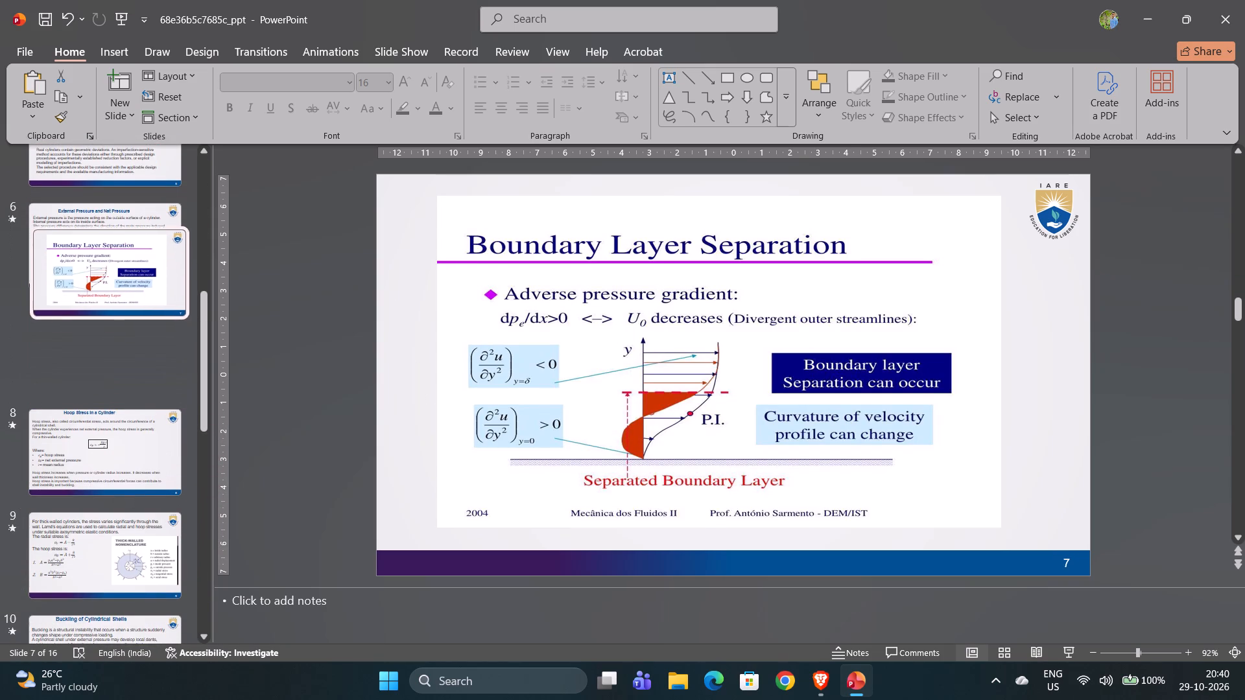
drag(101, 283, 96, 203)
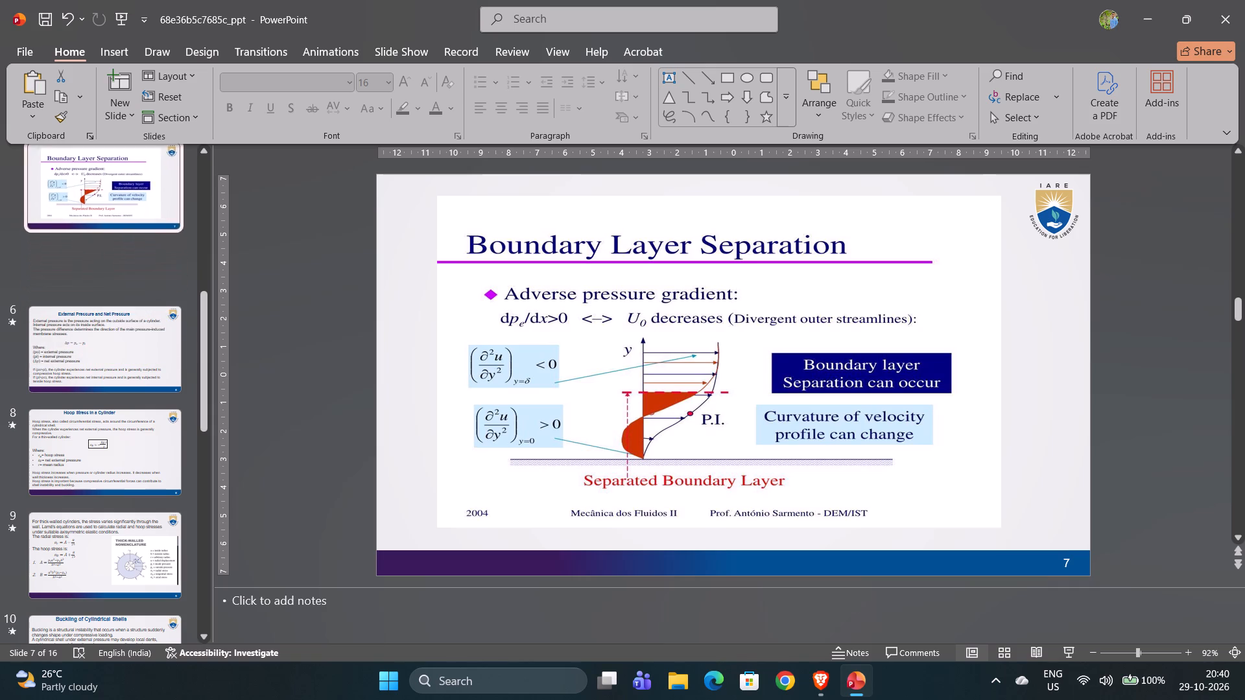
drag(96, 203, 97, 233)
scroll(97, 233, up, 1)
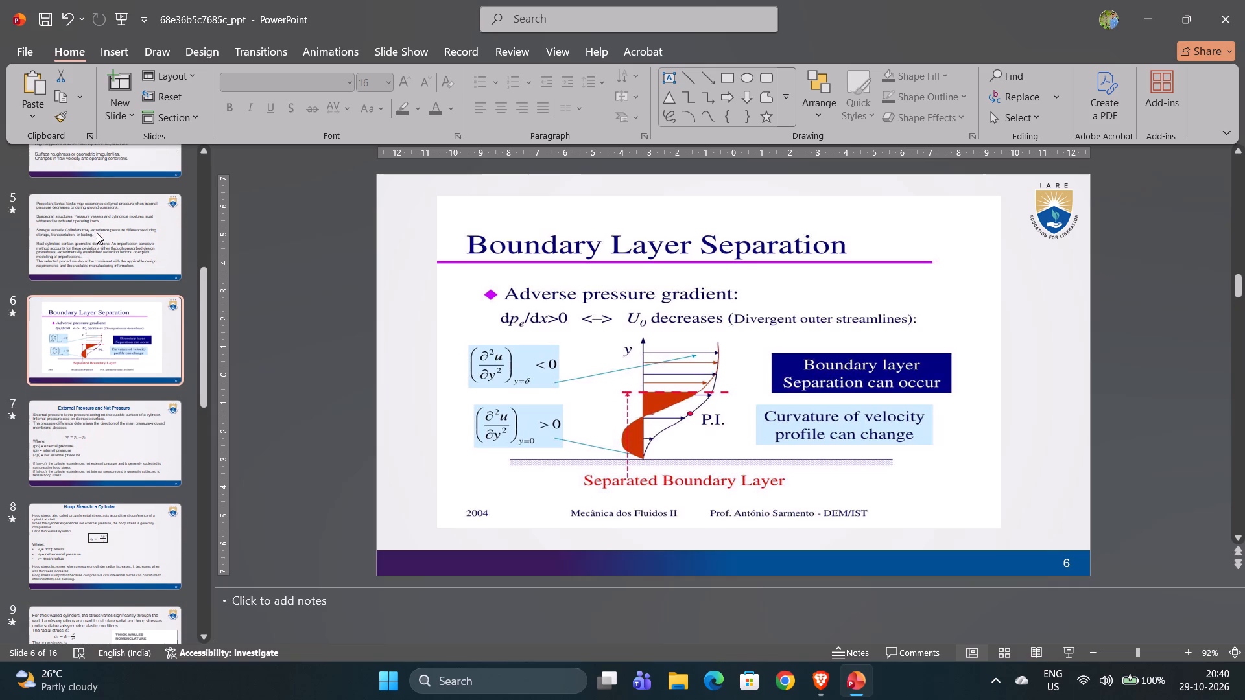
drag(81, 332, 93, 303)
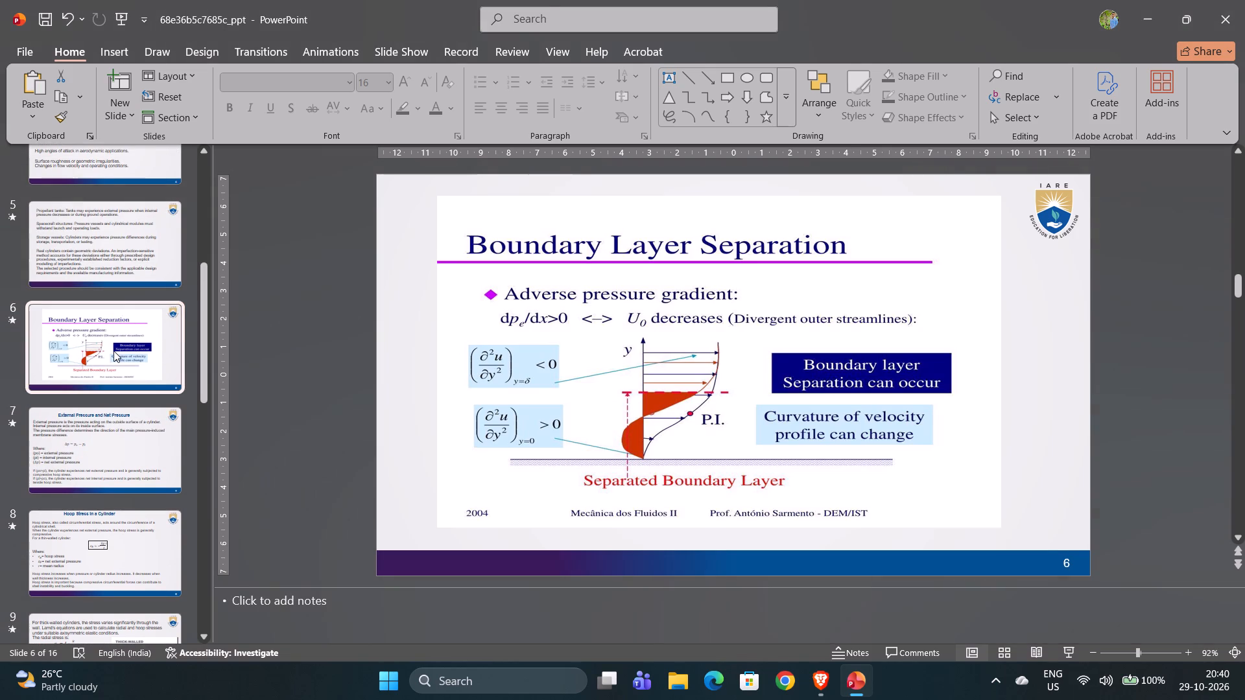
drag(113, 351, 115, 224)
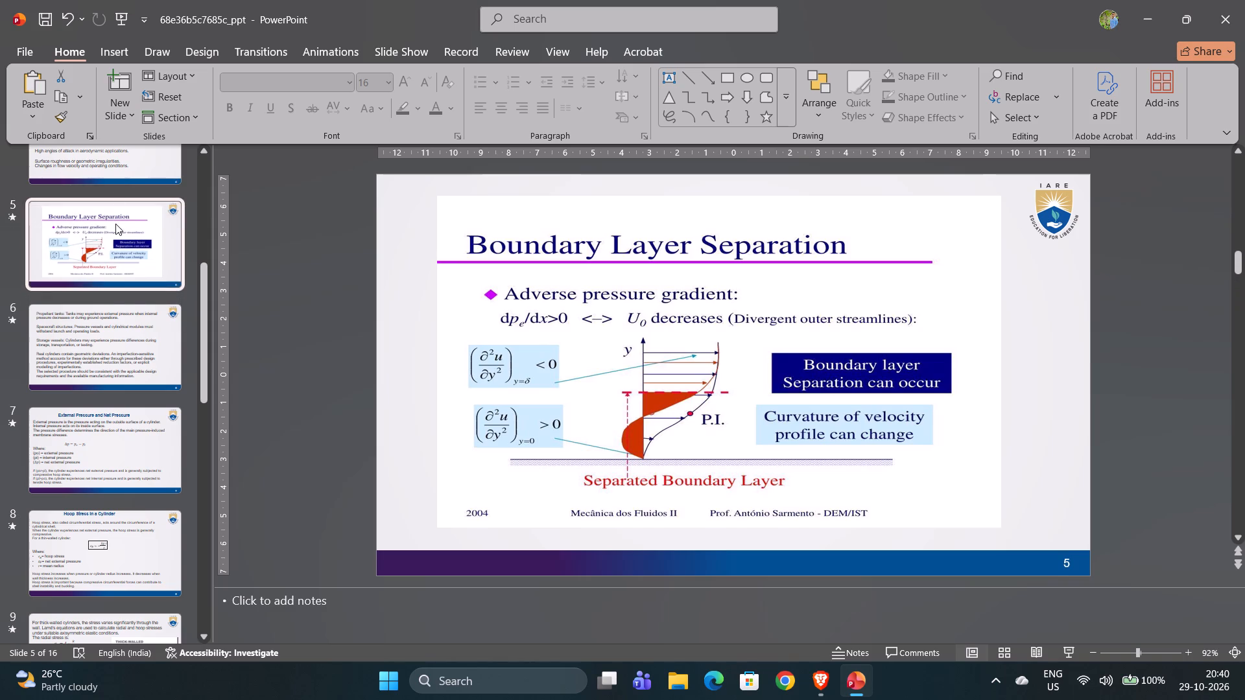
Open slide 6 and place the text cursor in its propellant tanks text.
click(116, 161)
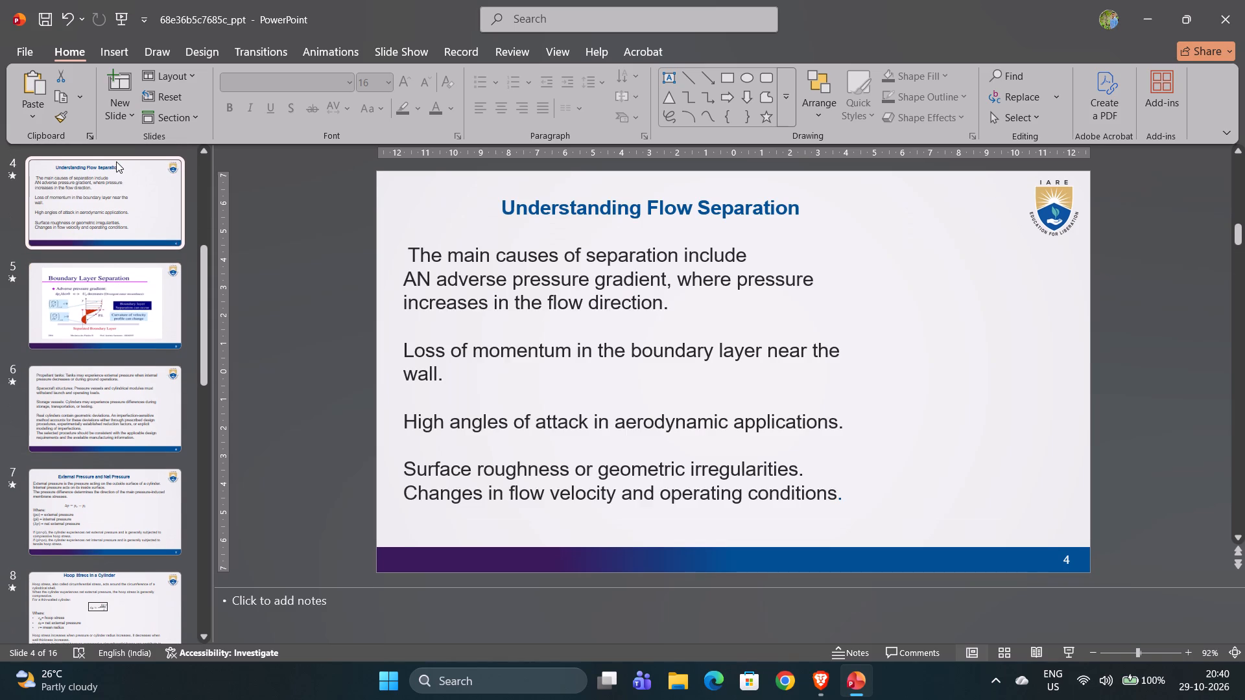
key(Down)
key(Down)
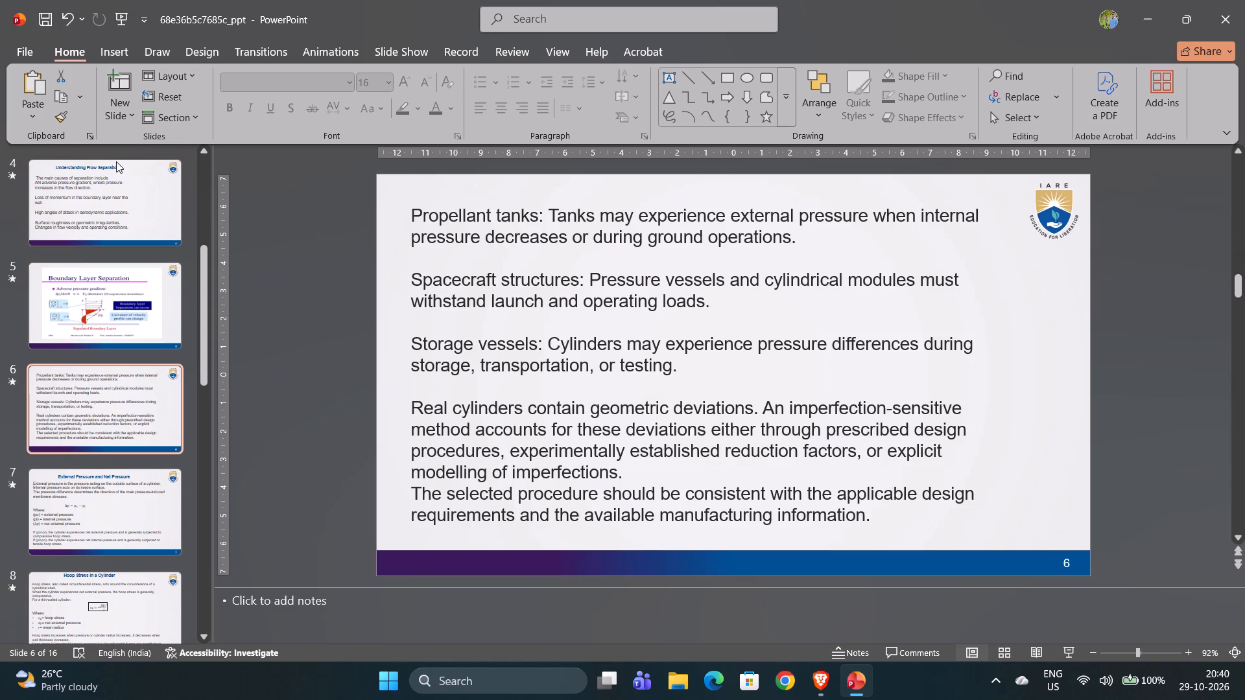
click(549, 209)
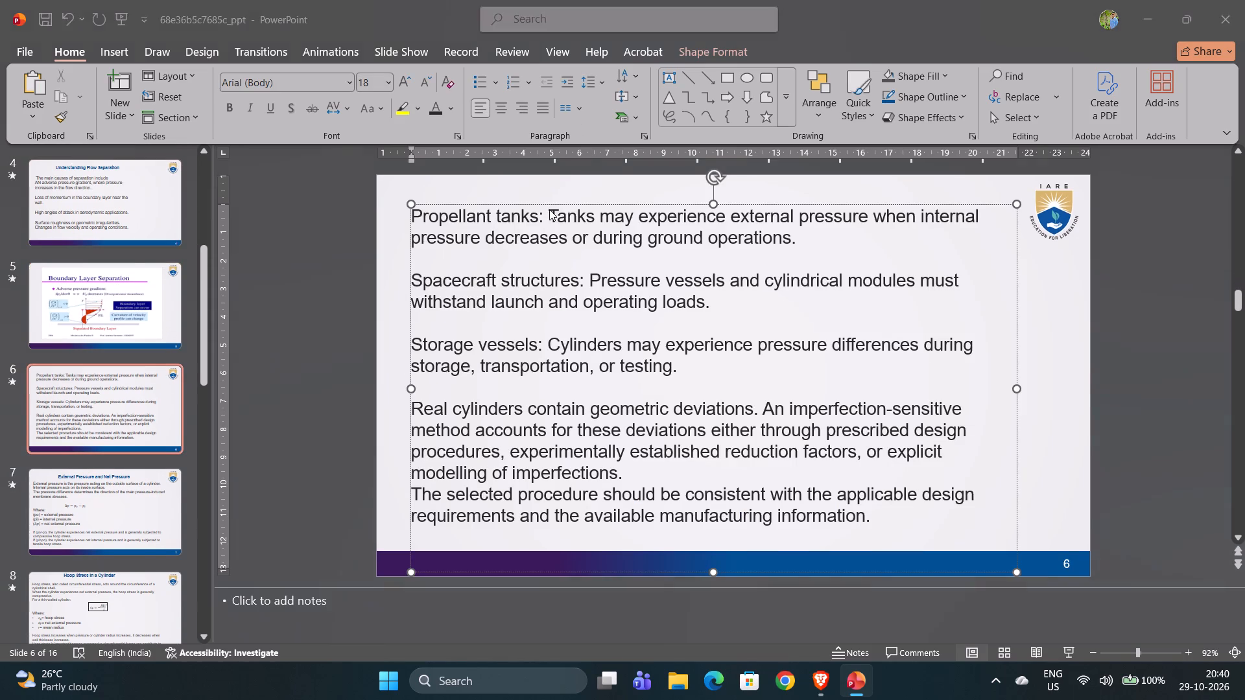
click(814, 288)
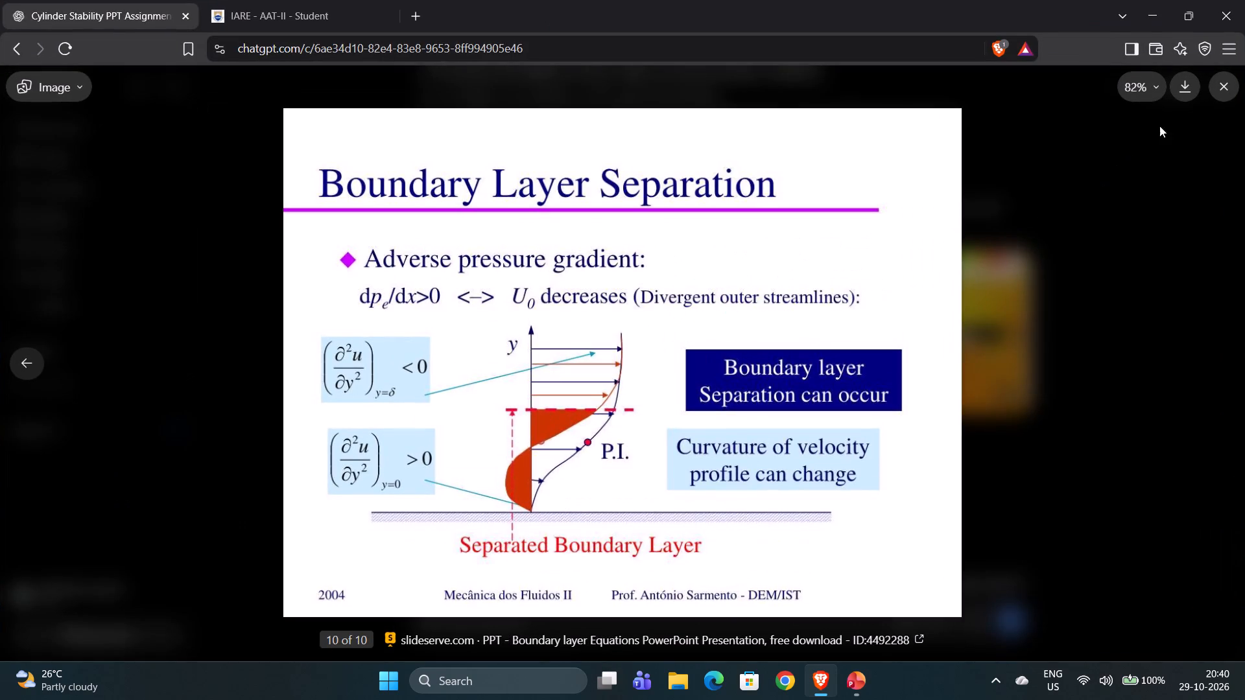
click(1224, 90)
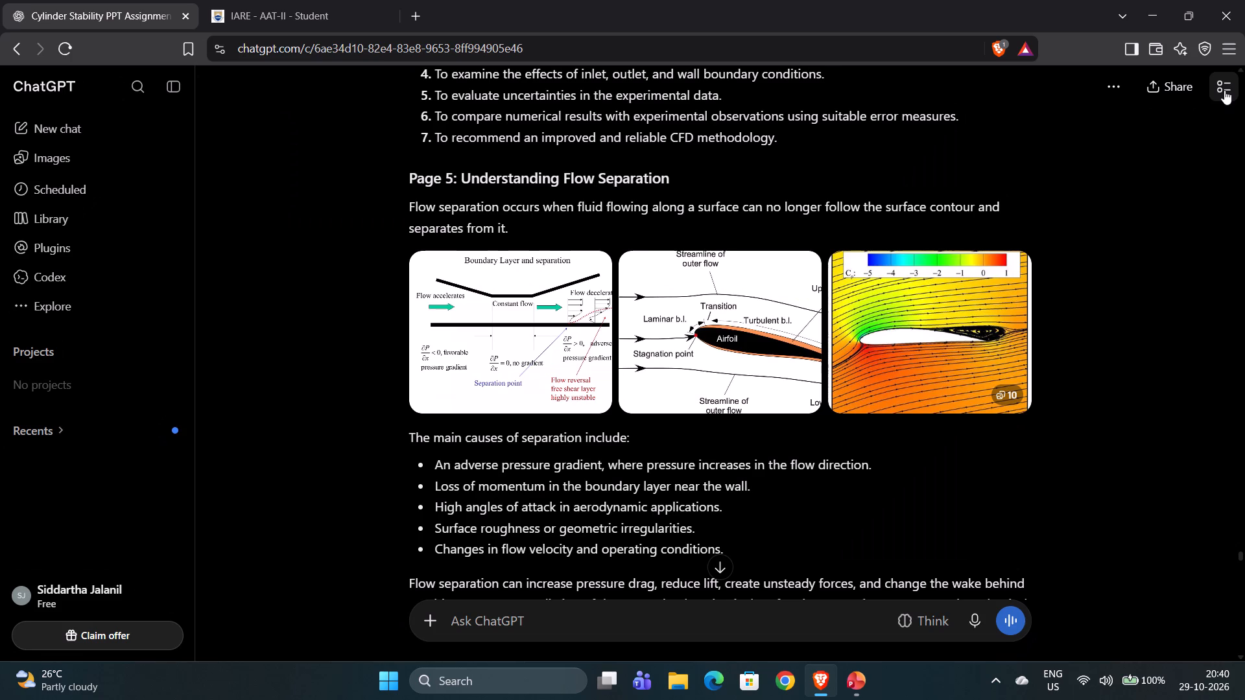
scroll(795, 397, down, 2)
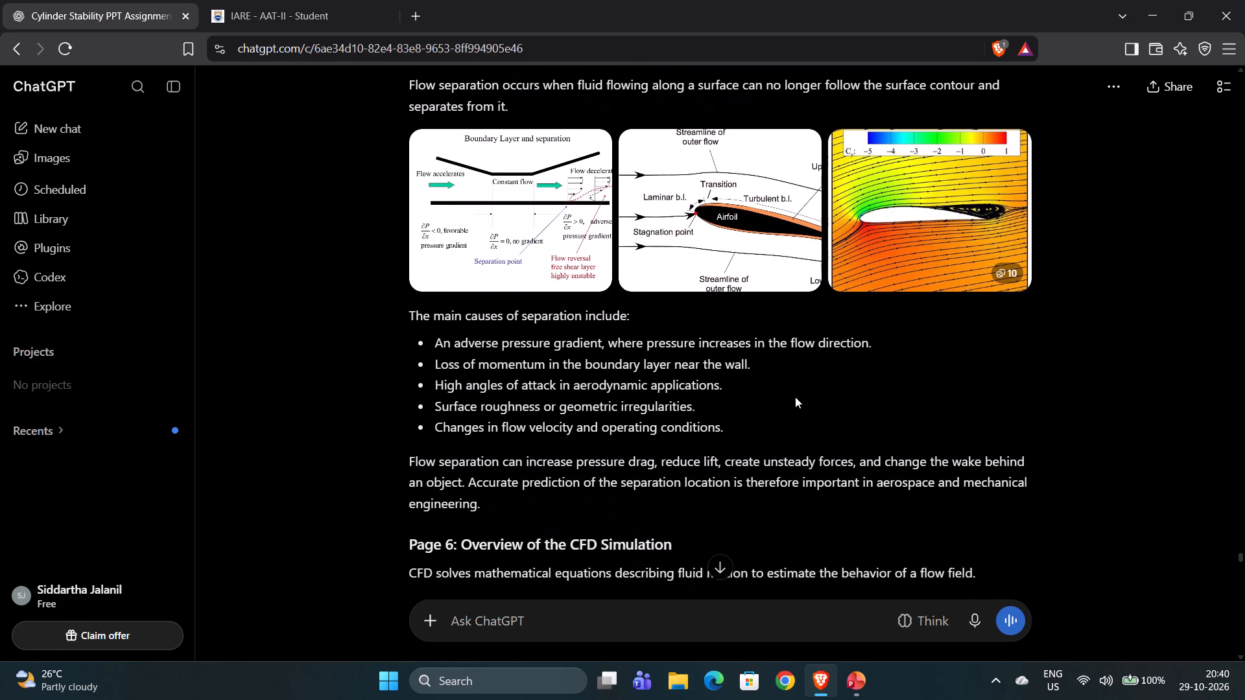
scroll(795, 397, down, 3)
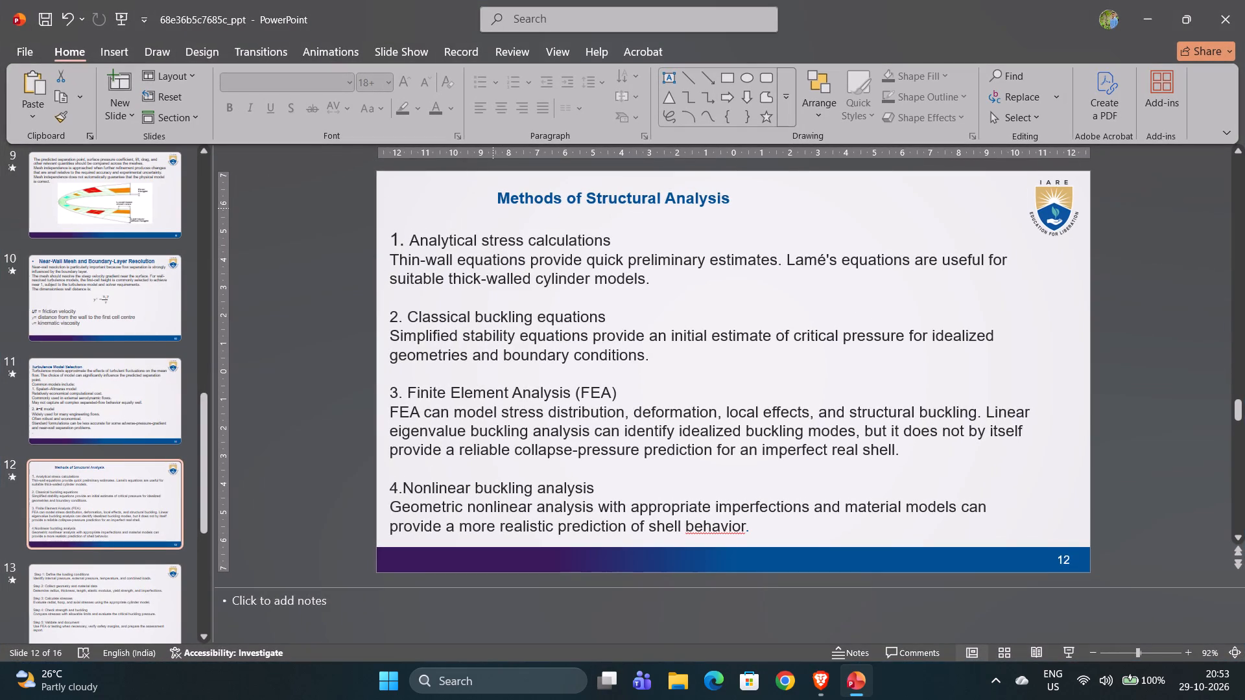
click(180, 378)
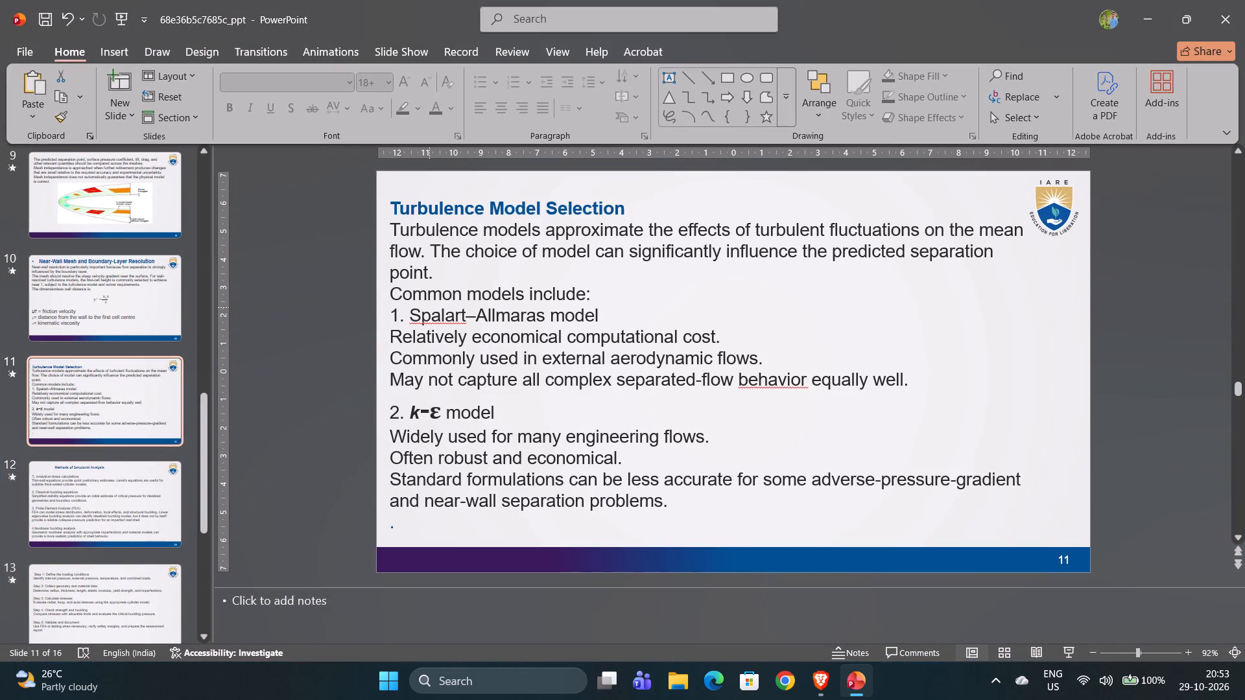
click(633, 209)
key(Return)
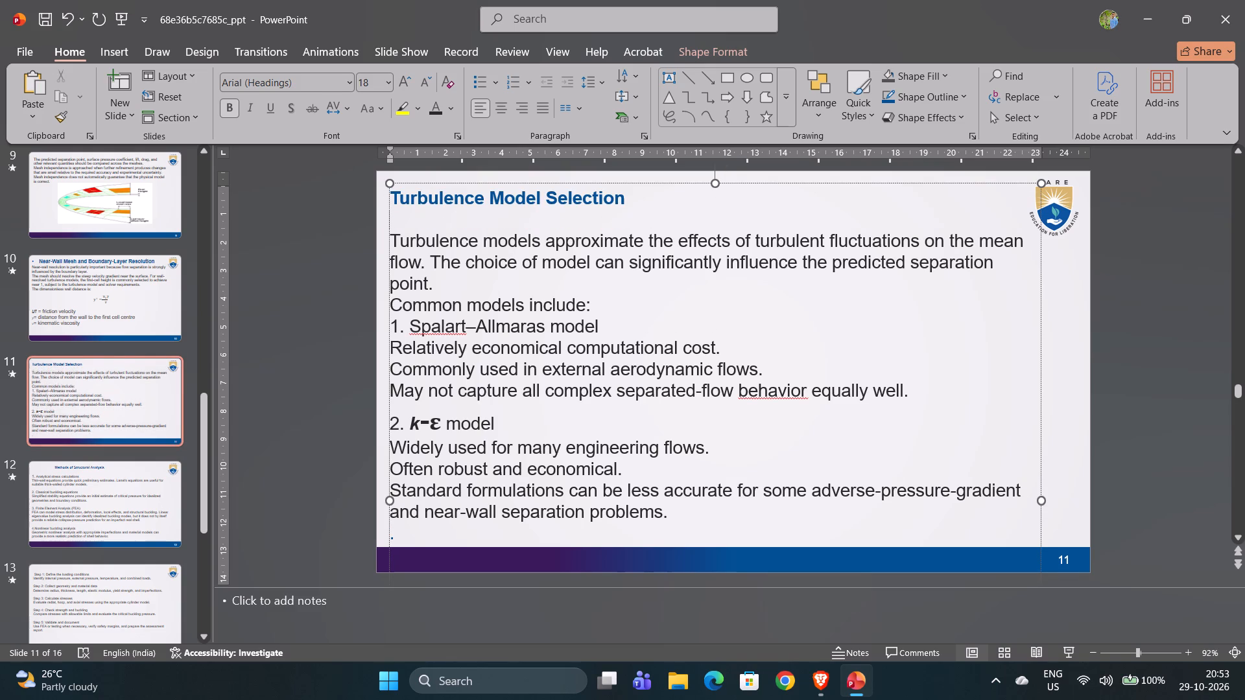
click(392, 193)
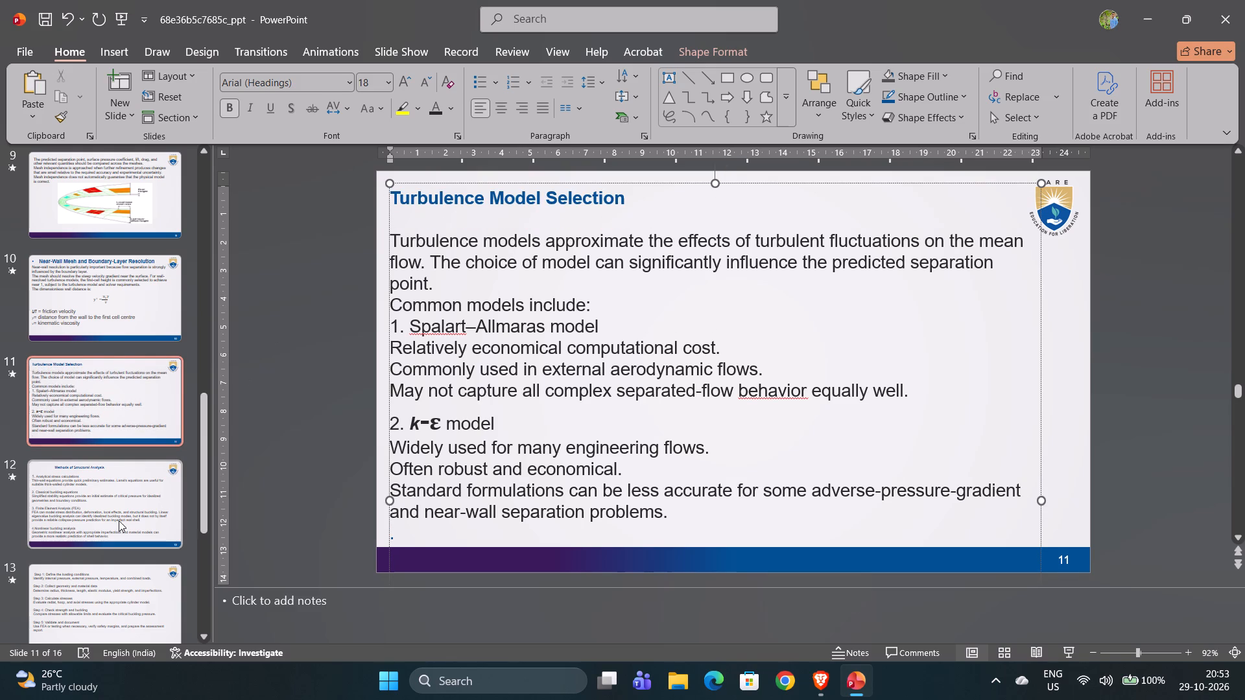
Delete all of slide 12's Methods of Structural Analysis text, including the heading.
click(118, 520)
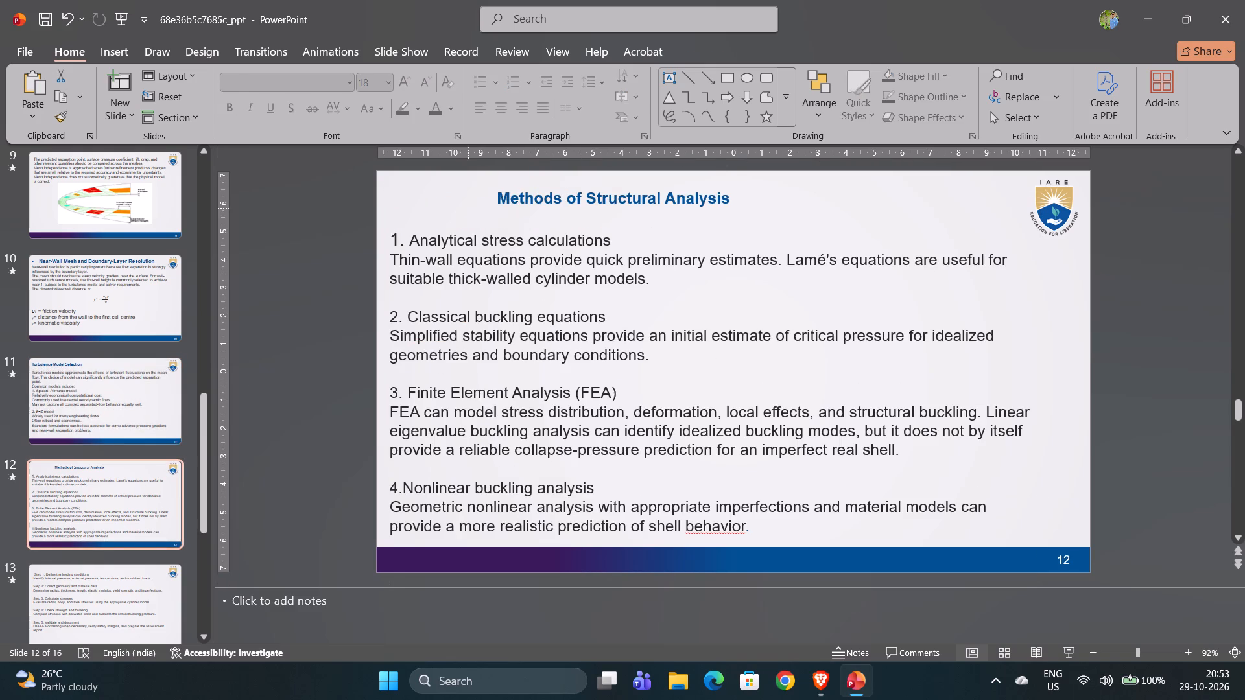
click(468, 208)
drag(498, 191, 763, 495)
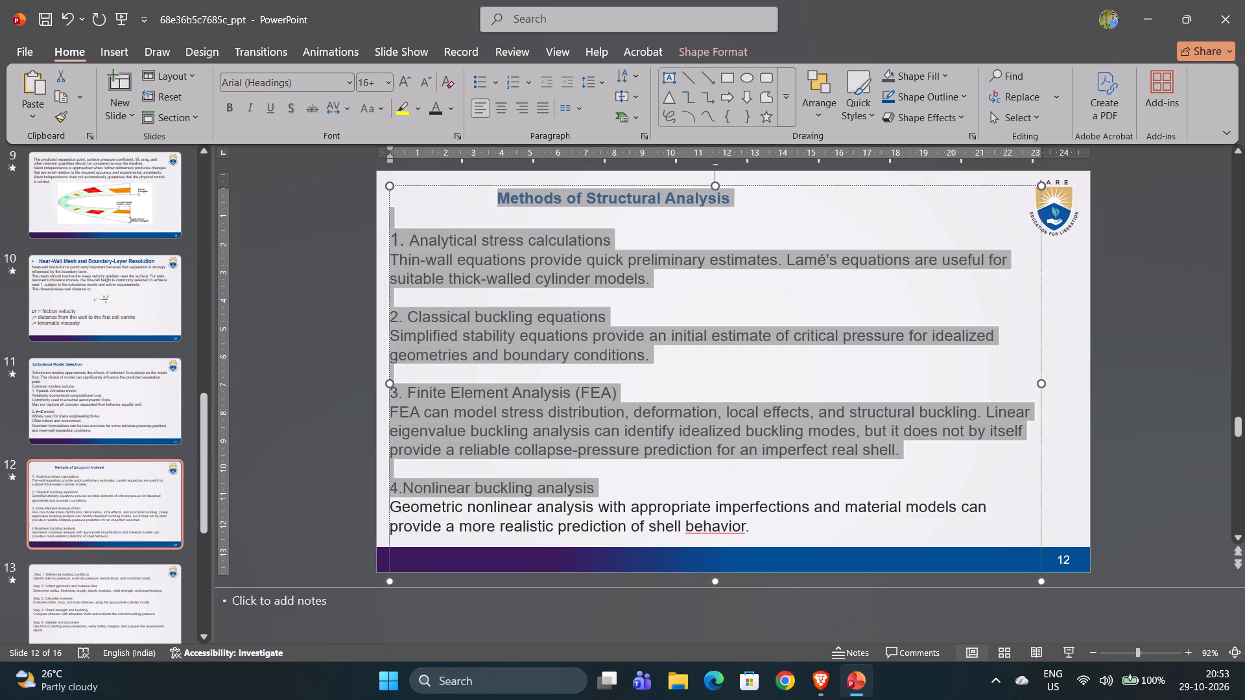
drag(763, 495, 753, 550)
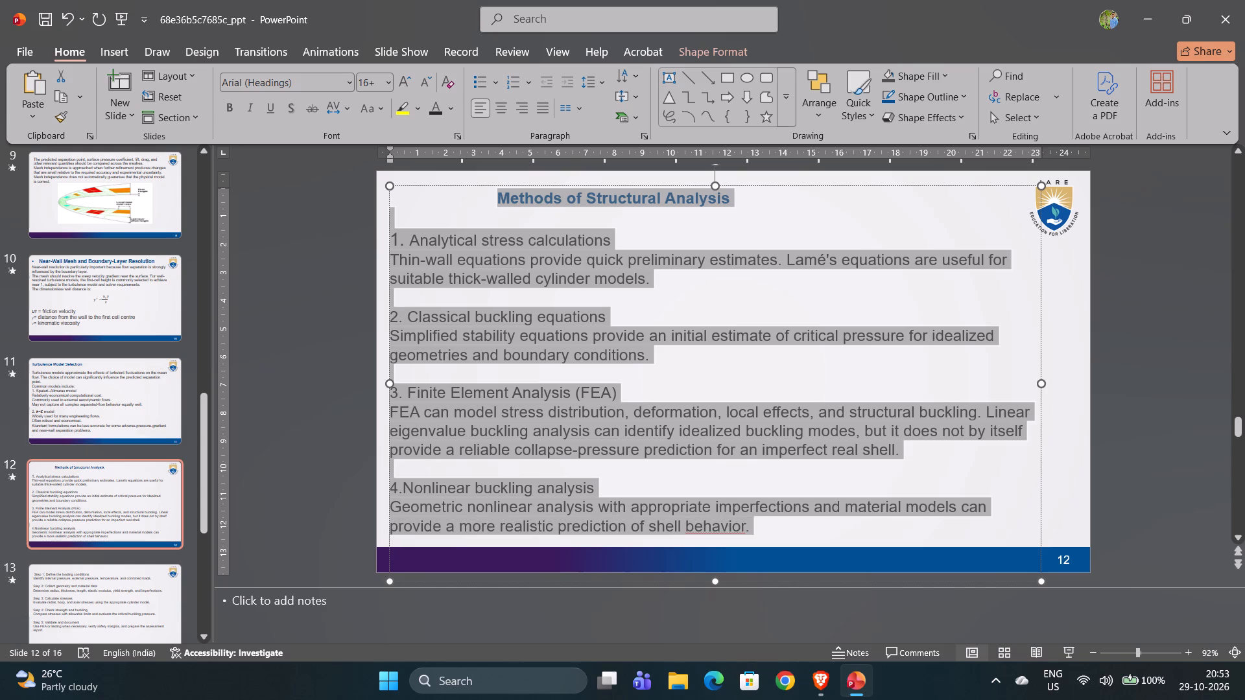
drag(753, 550, 752, 539)
key(BackSpace)
click(752, 539)
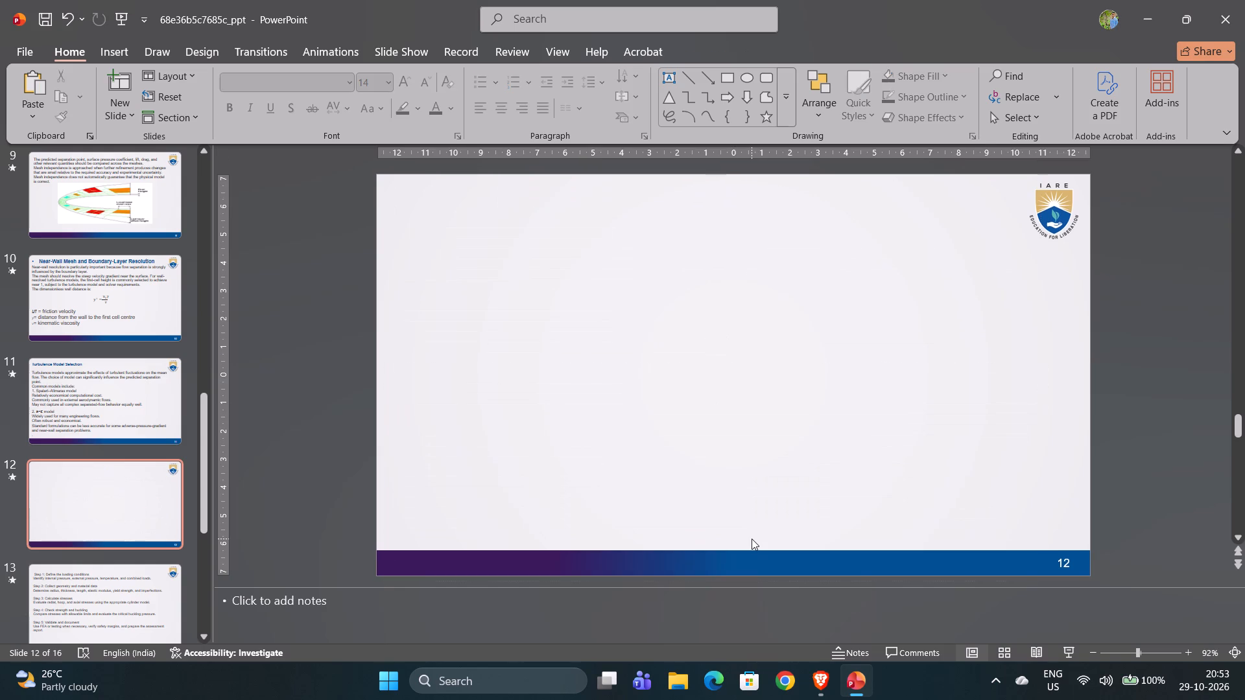
Paste the copied boundary-conditions text onto slide 12 and widen its text box to nearly the full slide width.
key(ctrl+c)
key(ctrl+v)
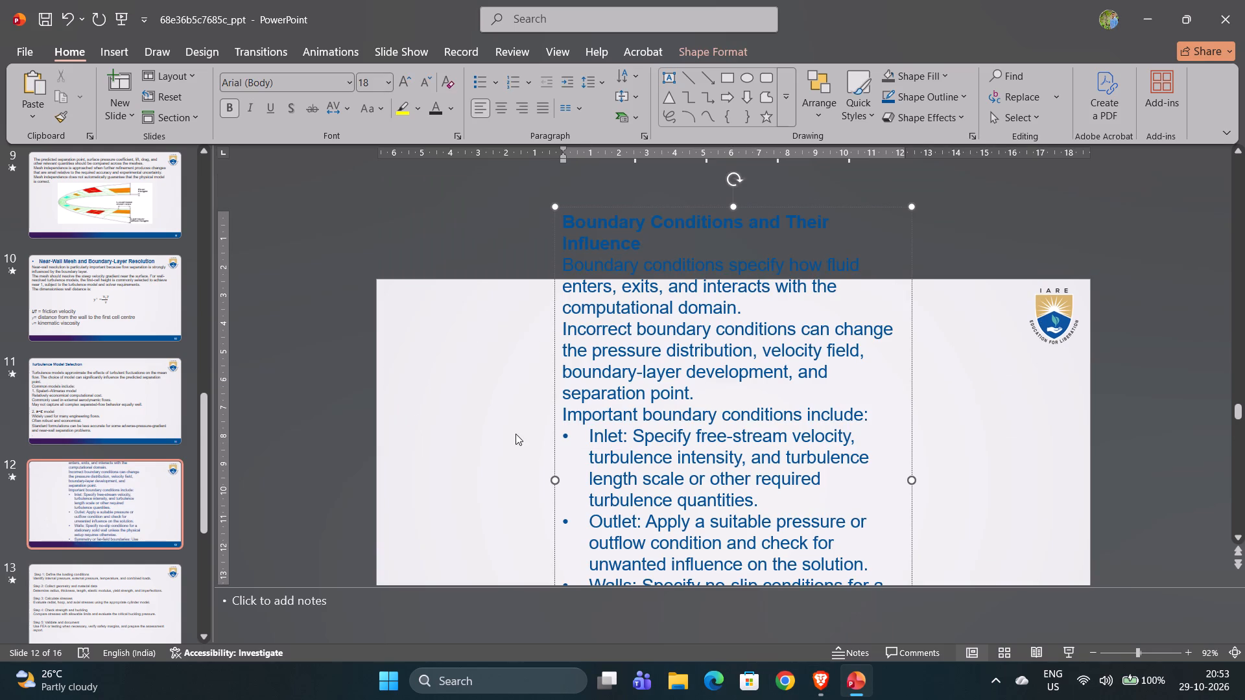
drag(552, 479, 379, 471)
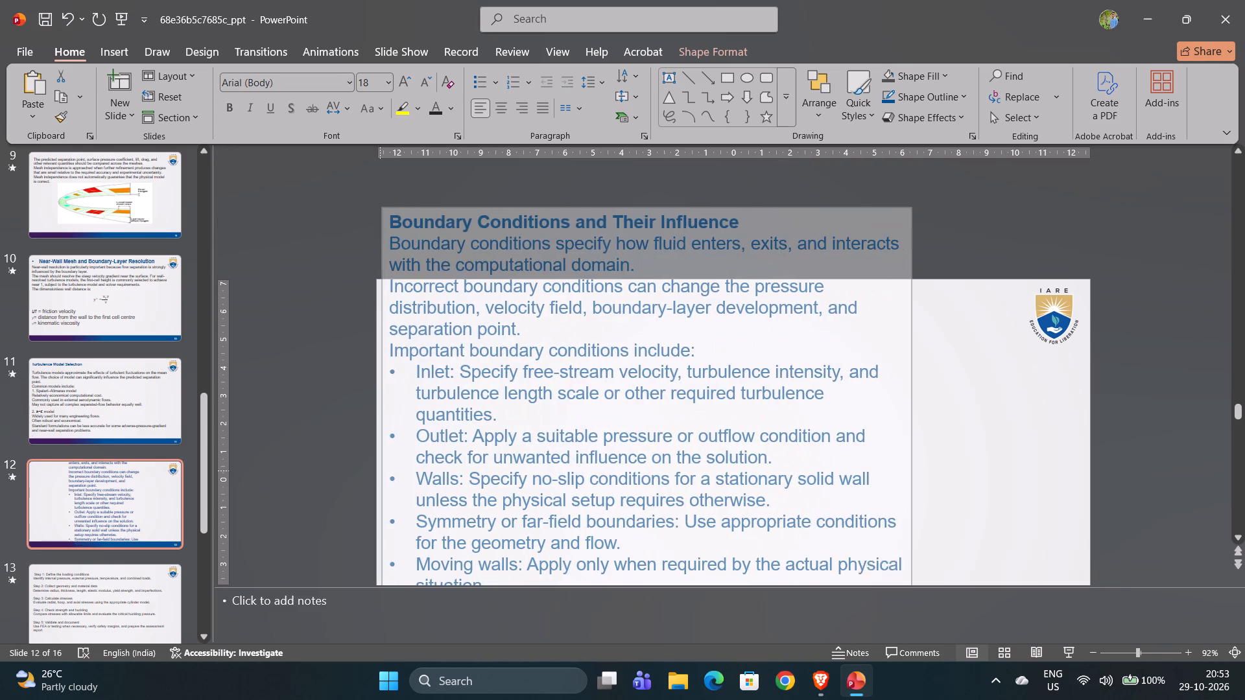
drag(379, 471, 375, 472)
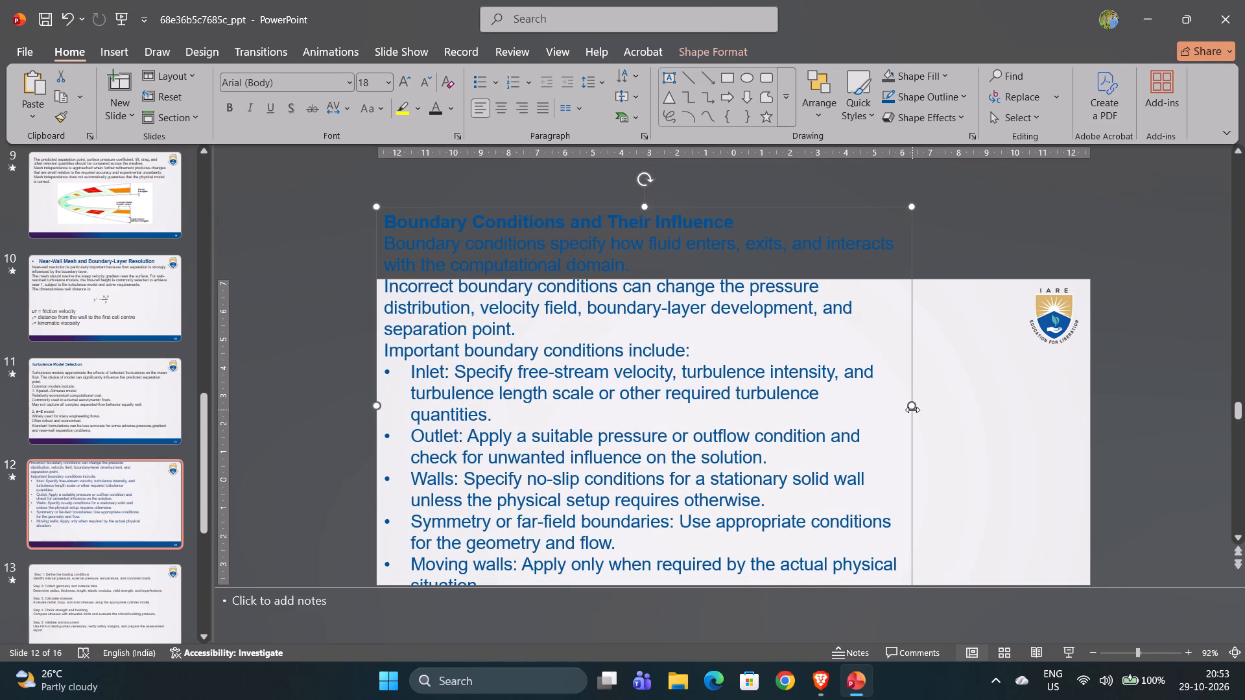
drag(912, 404, 1052, 420)
Move slide 12's boundary-conditions text box down so that it lies fully on the slide, with its heading near the slide's upper edge.
scroll(1198, 373, down, 1)
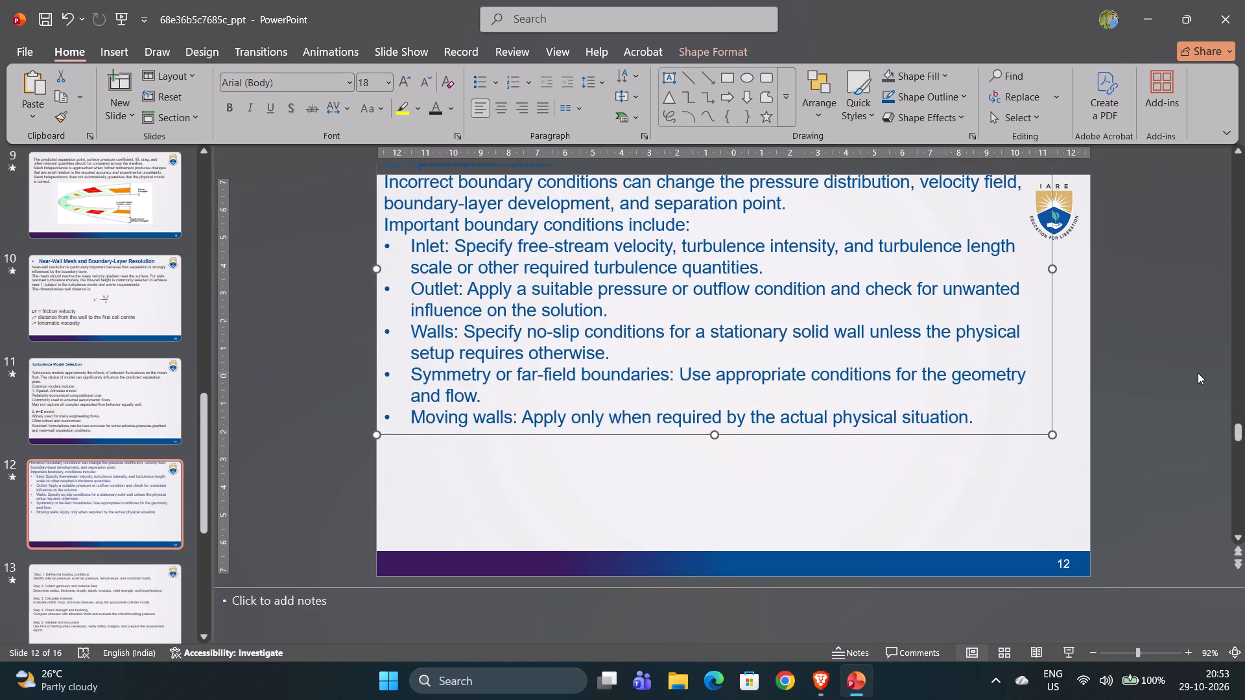
scroll(1198, 373, down, 1)
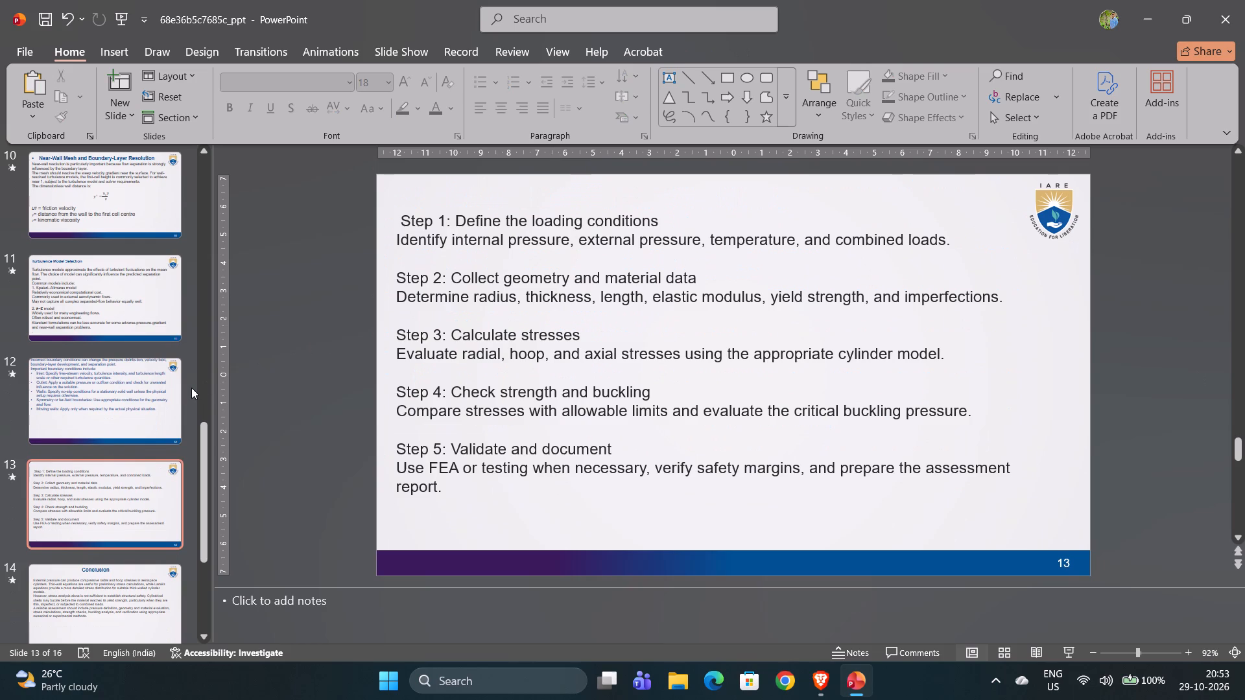
click(191, 388)
click(580, 382)
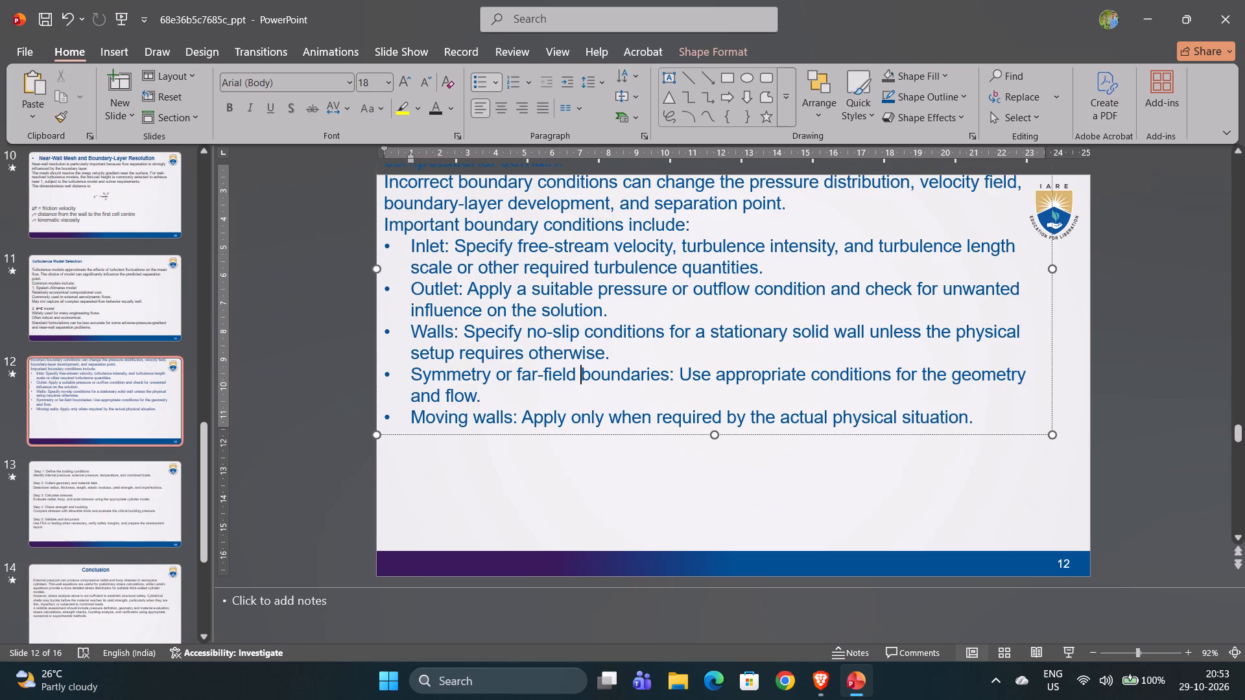
drag(576, 433, 593, 524)
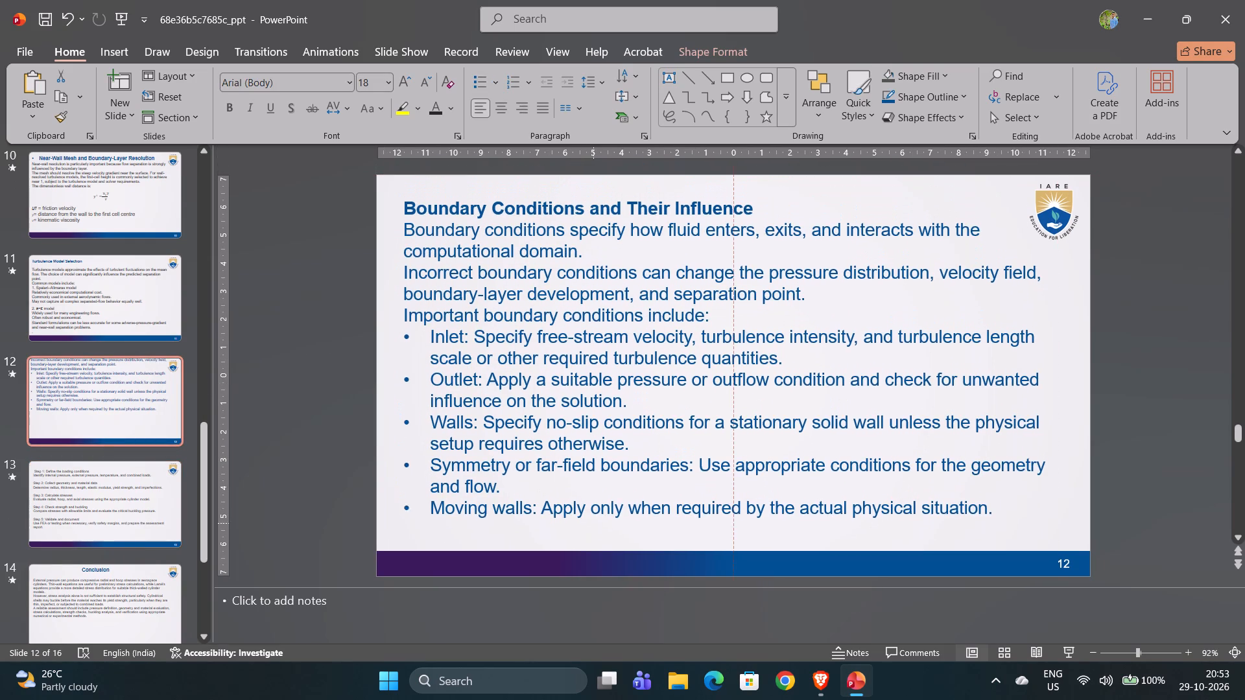
drag(593, 524, 587, 516)
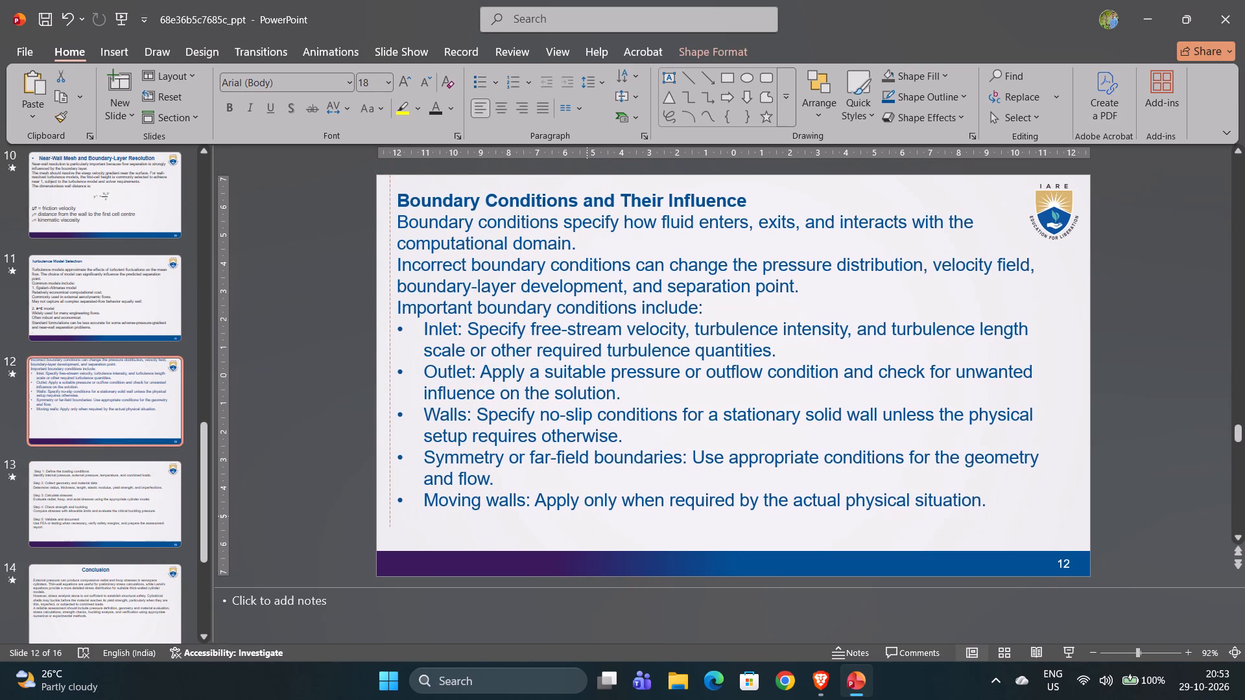
drag(587, 516, 584, 517)
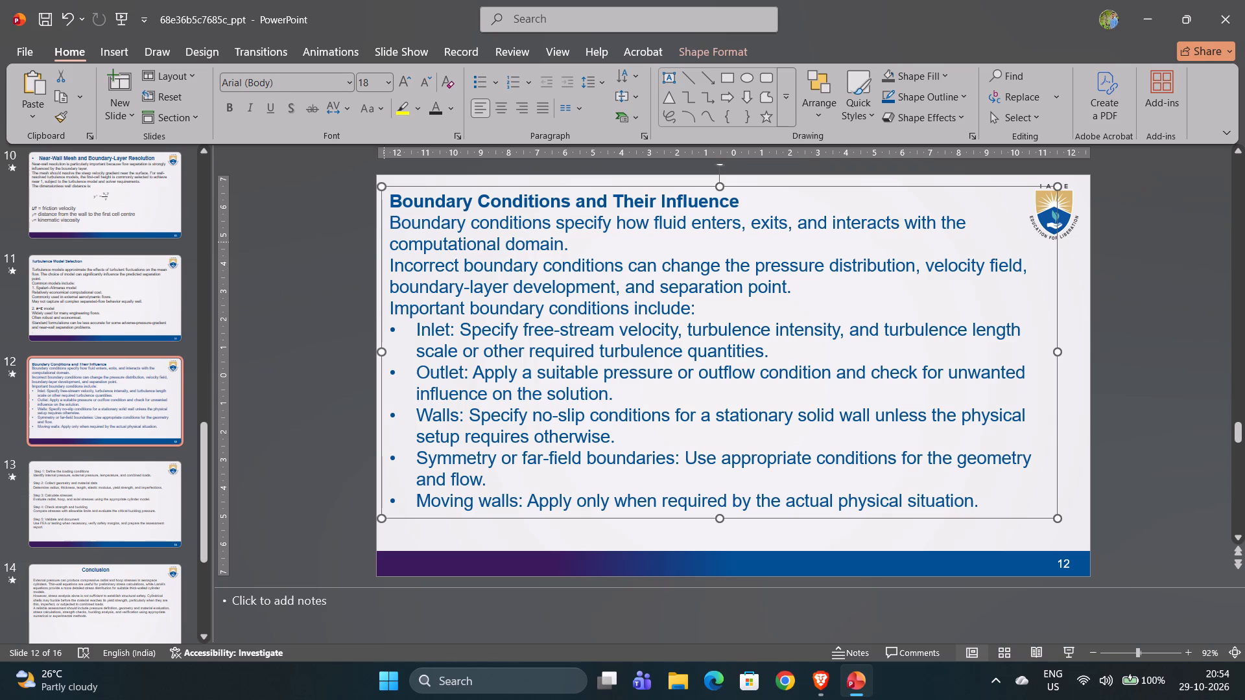
Set slide 12's body text below the Boundary Conditions and Their Influence heading to 16 pt and black.
drag(391, 226, 650, 438)
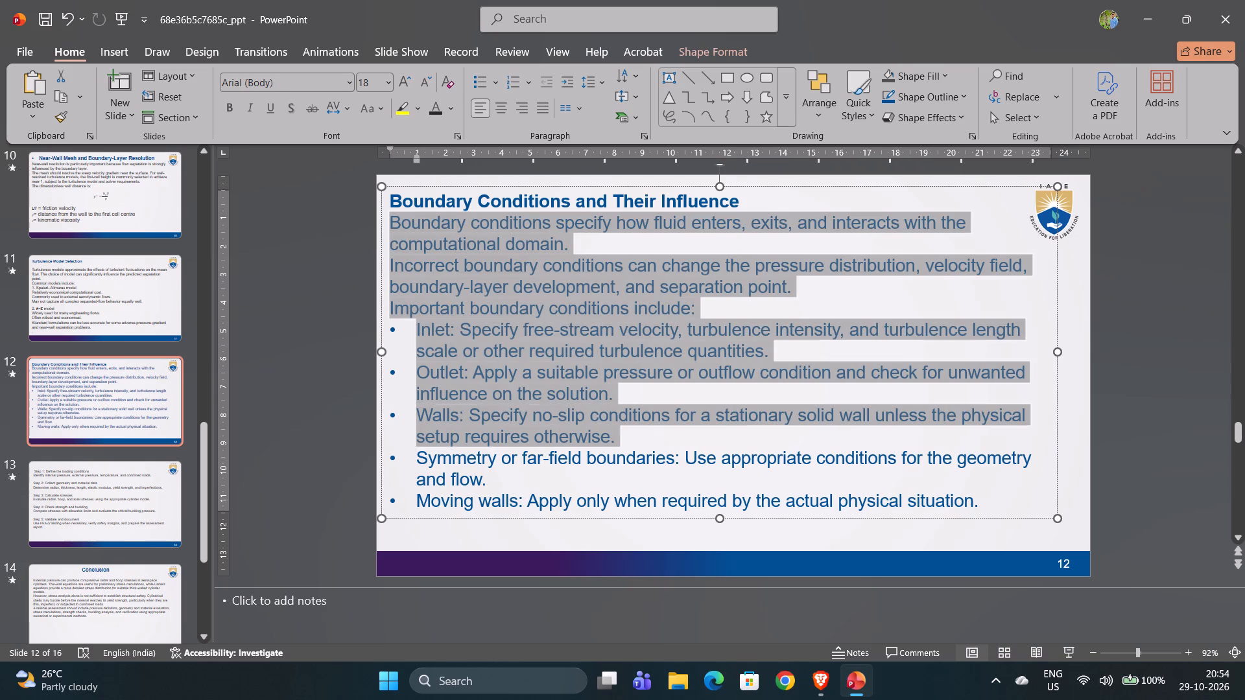
drag(650, 438, 704, 538)
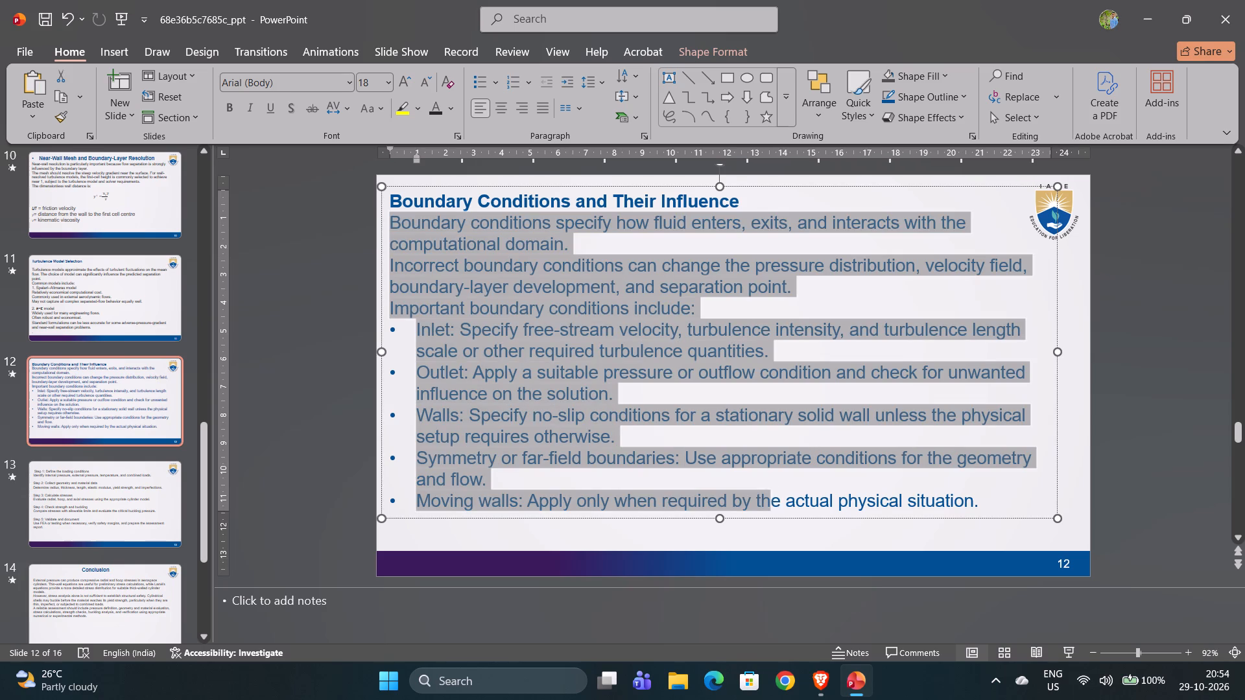
drag(704, 538, 1019, 505)
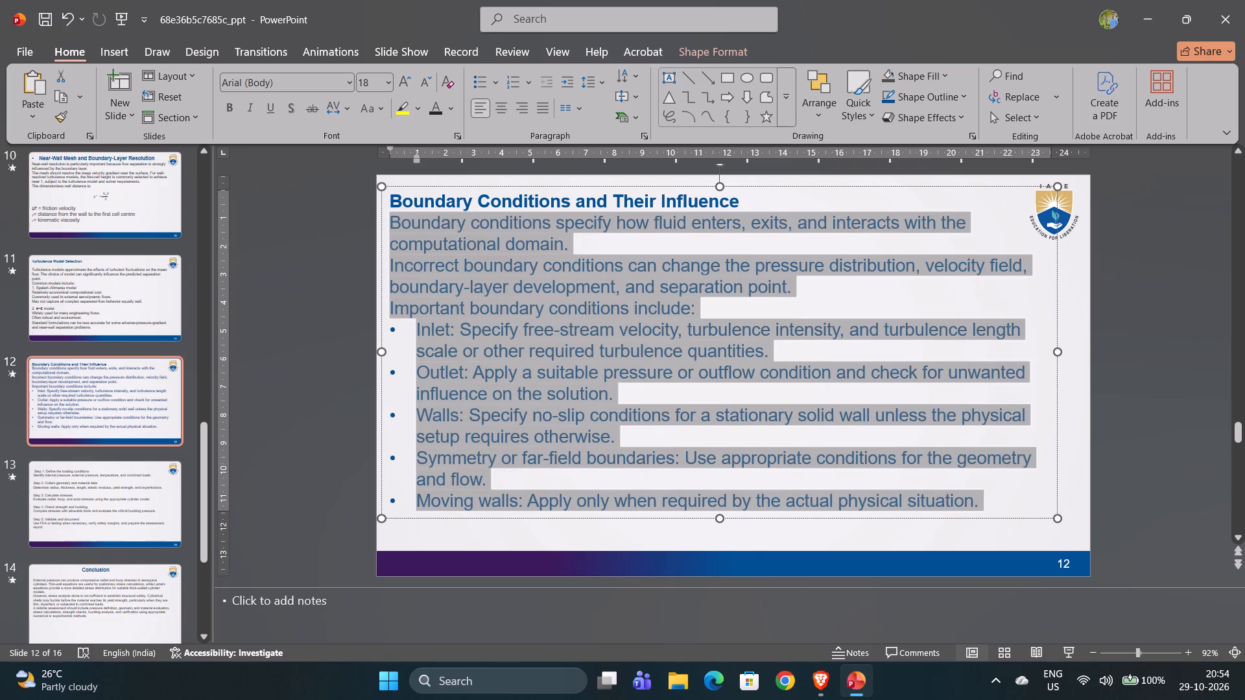
drag(1019, 505, 1046, 506)
click(1151, 453)
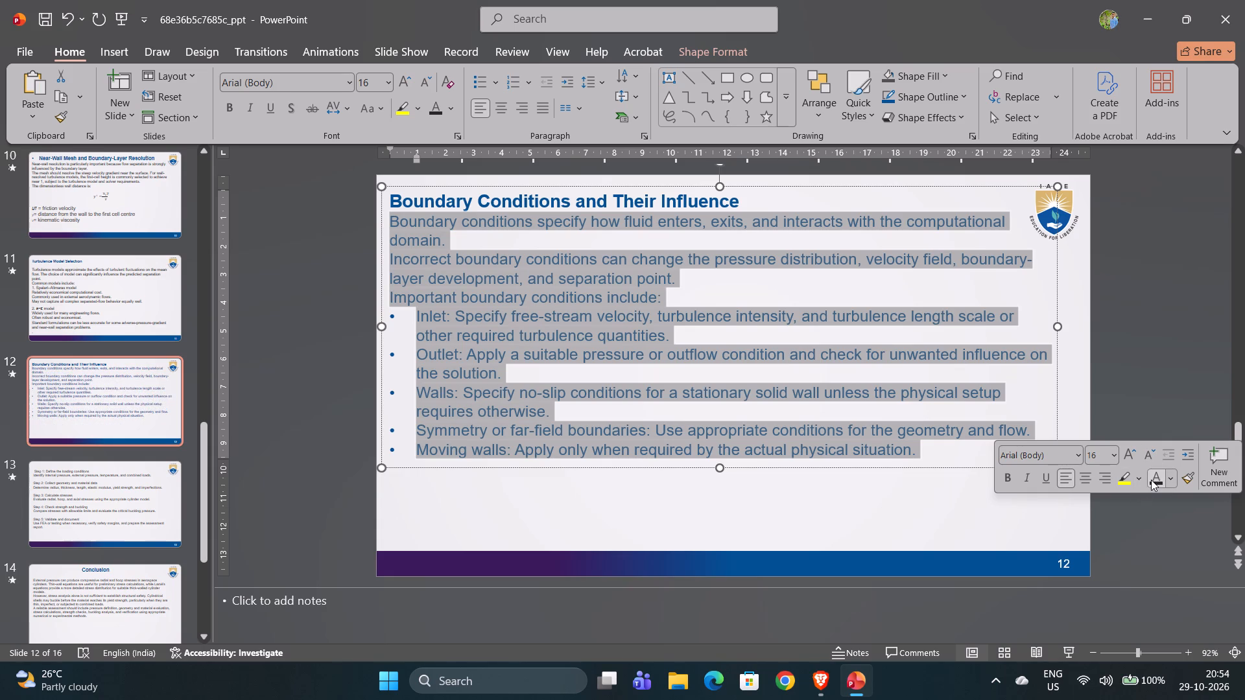
click(1152, 480)
click(351, 334)
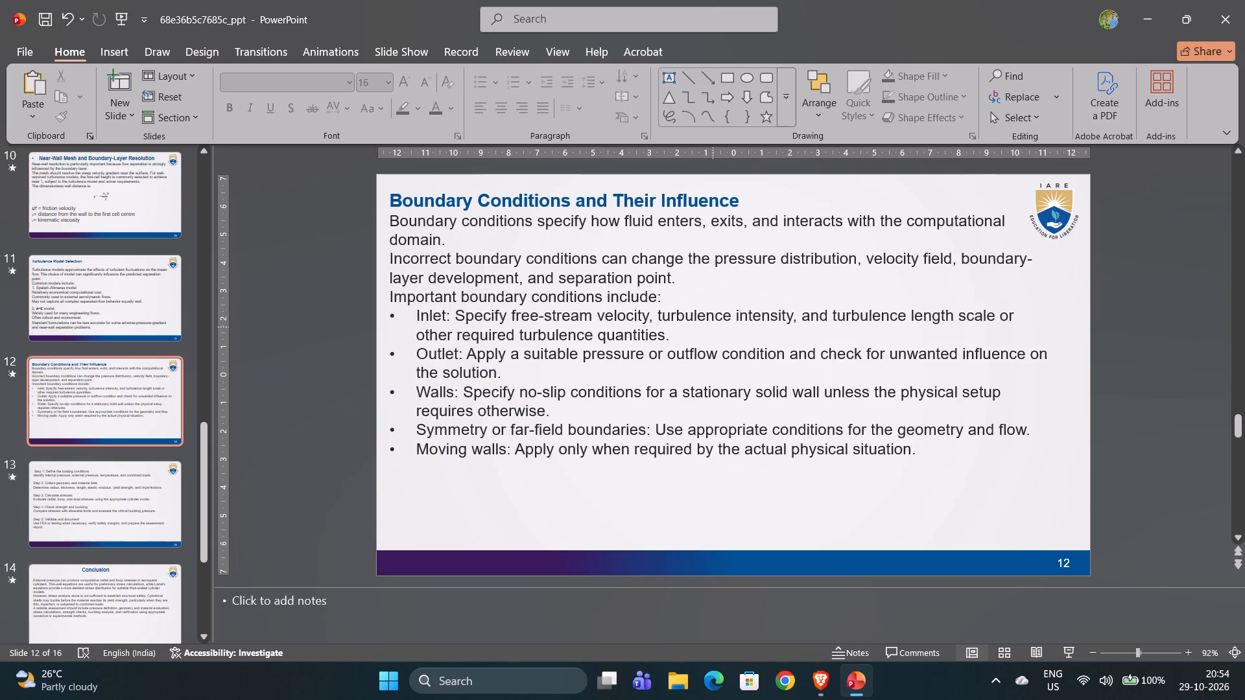
click(713, 327)
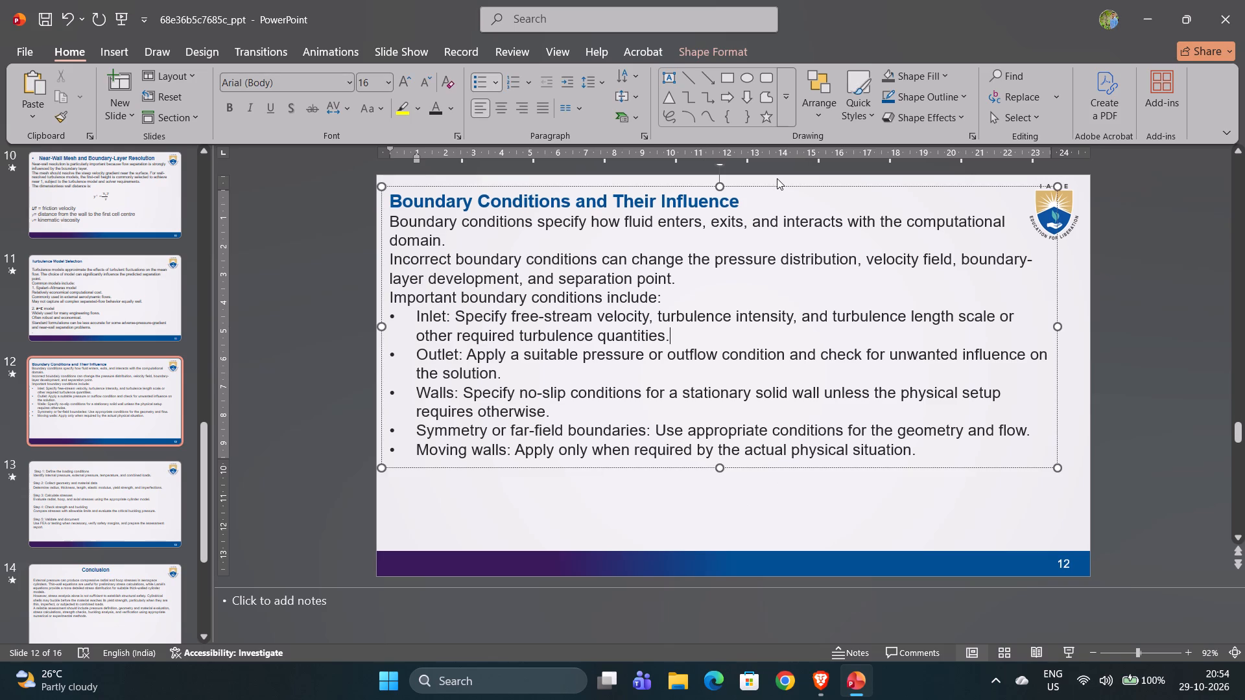
drag(779, 183, 779, 189)
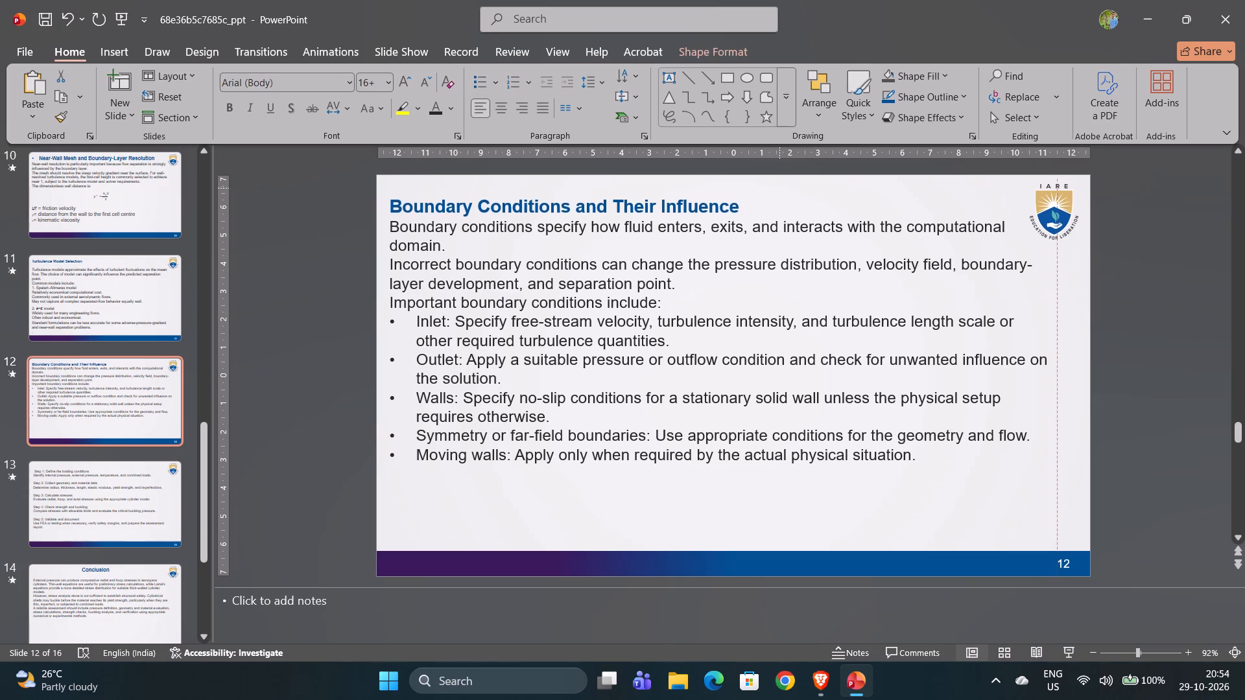
drag(779, 189, 783, 195)
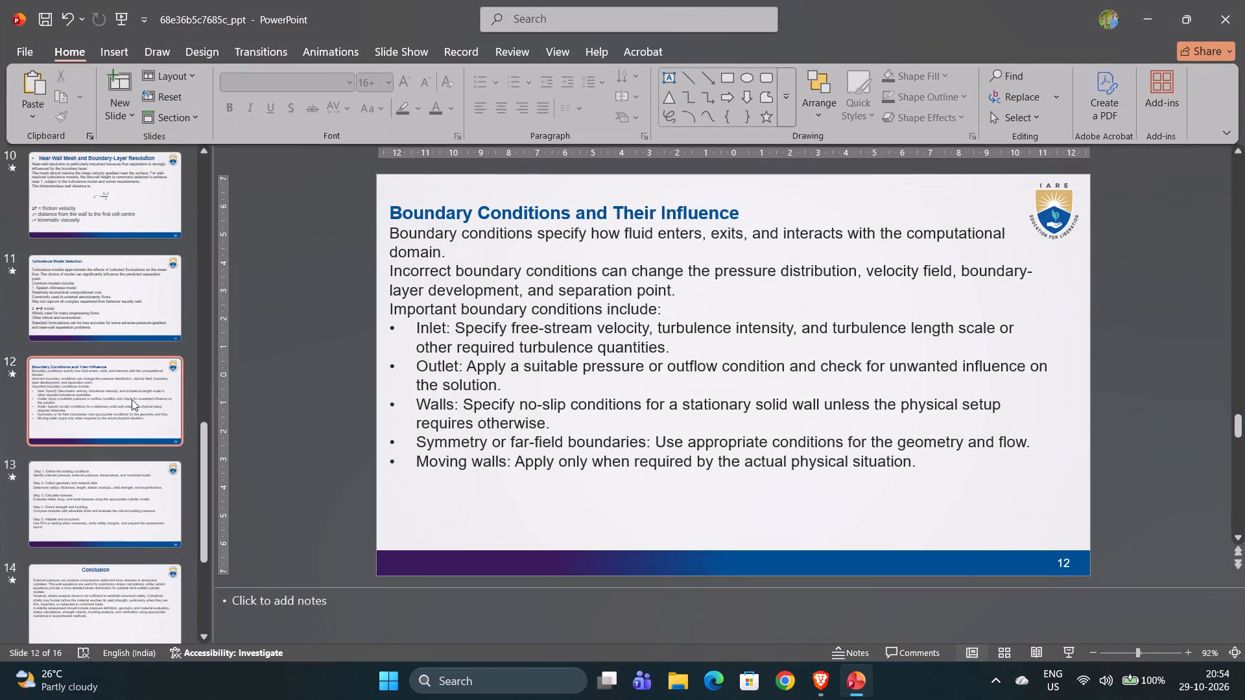
click(88, 490)
click(487, 262)
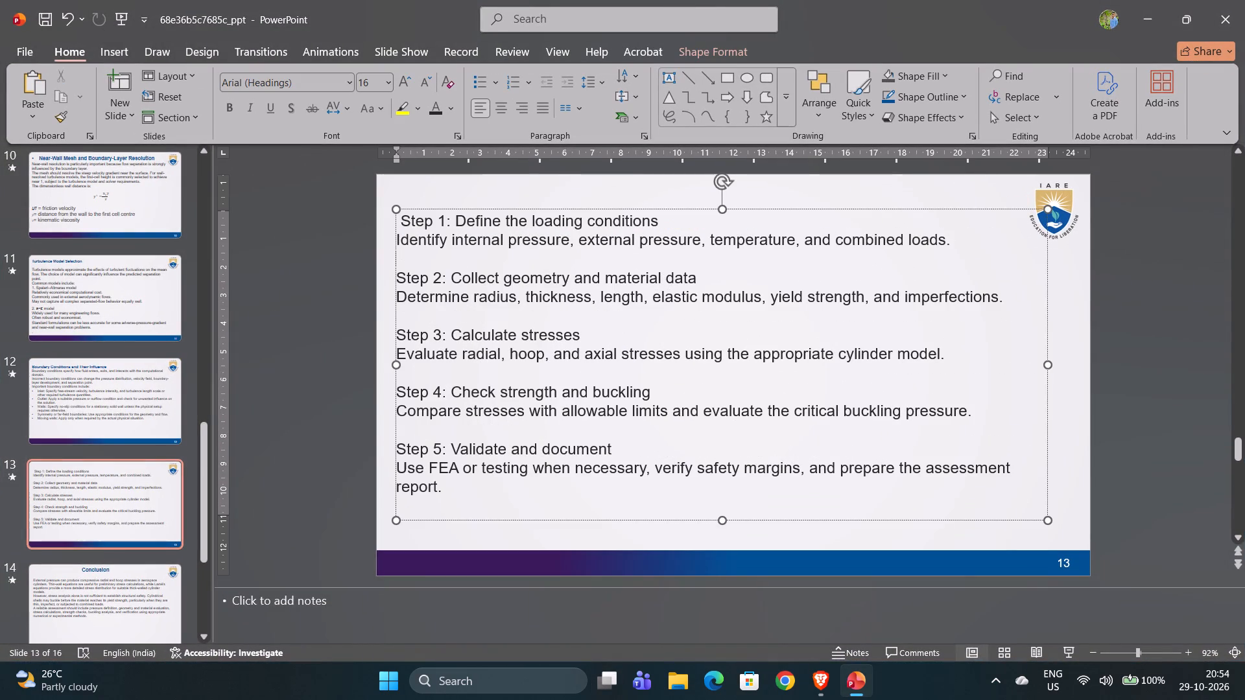
drag(401, 218, 474, 480)
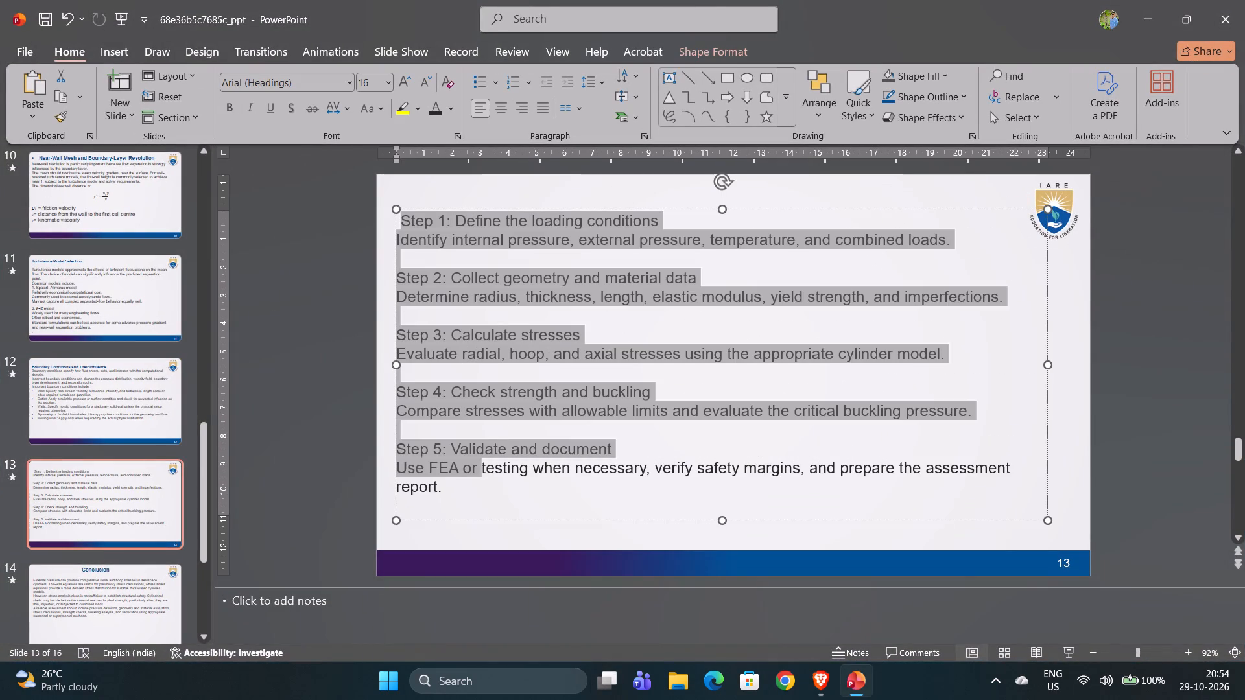
drag(474, 480, 473, 532)
key(BackSpace)
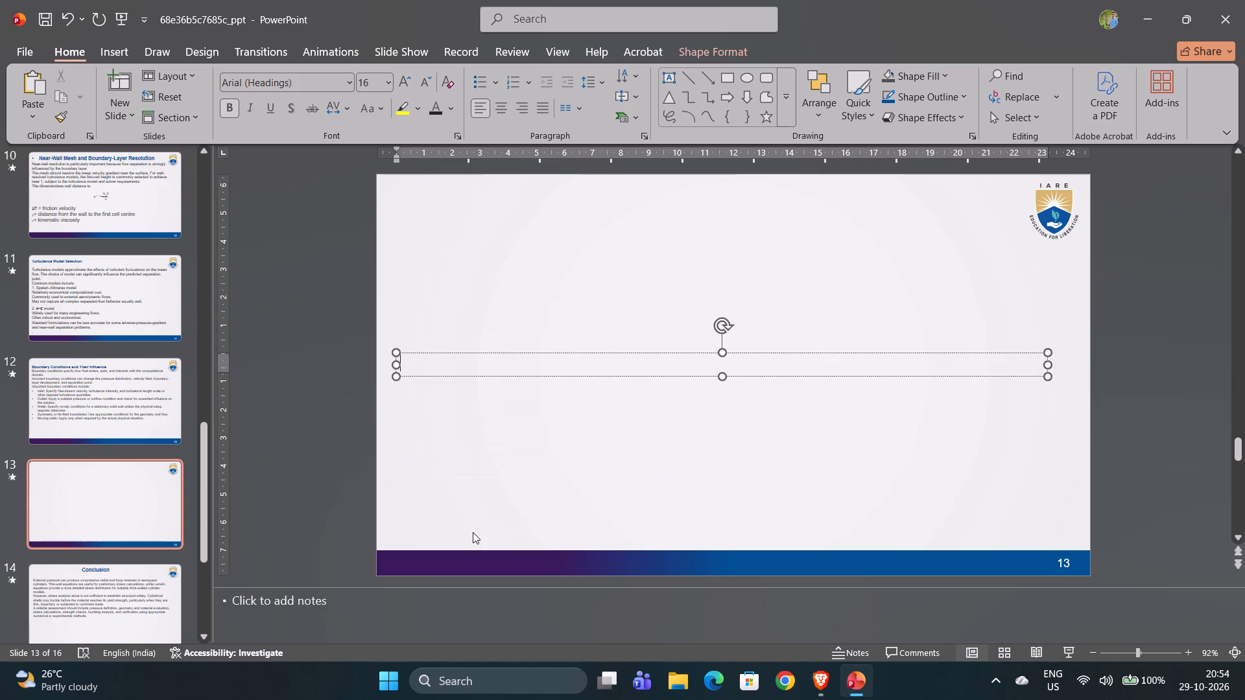
key(ctrl+v)
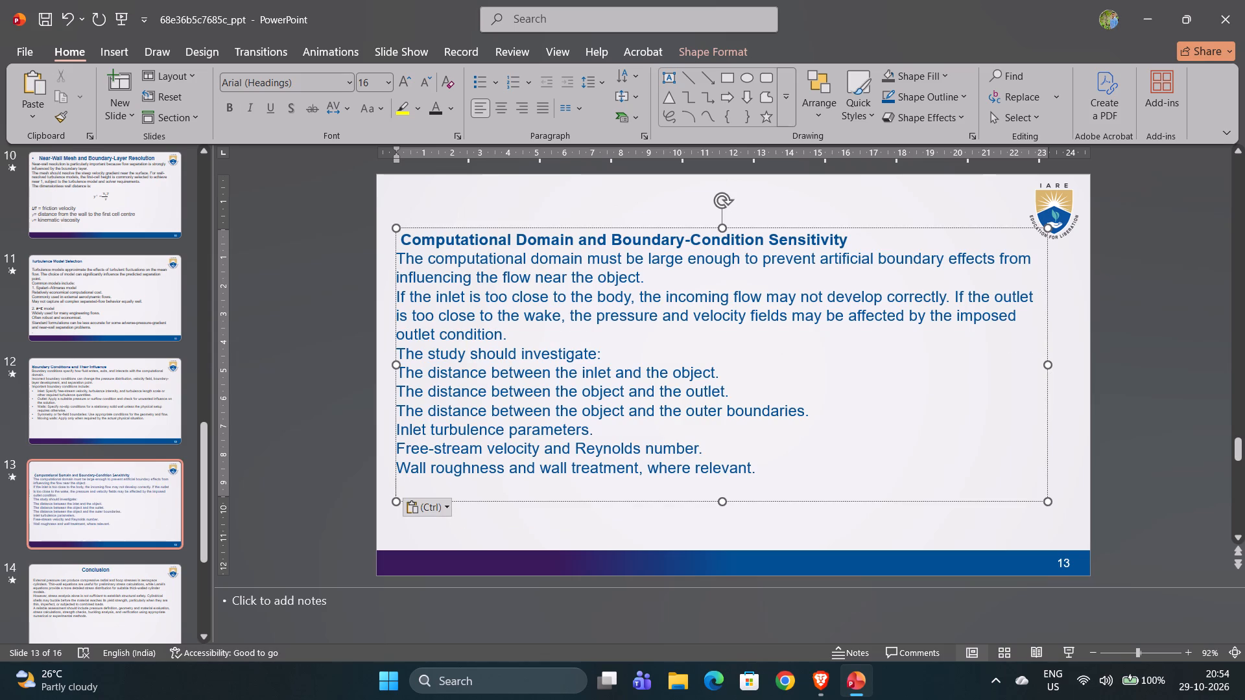
Move slide 13's text box up near the slide's upper edge and narrow it on both sides so it clears the logo.
drag(413, 227, 405, 193)
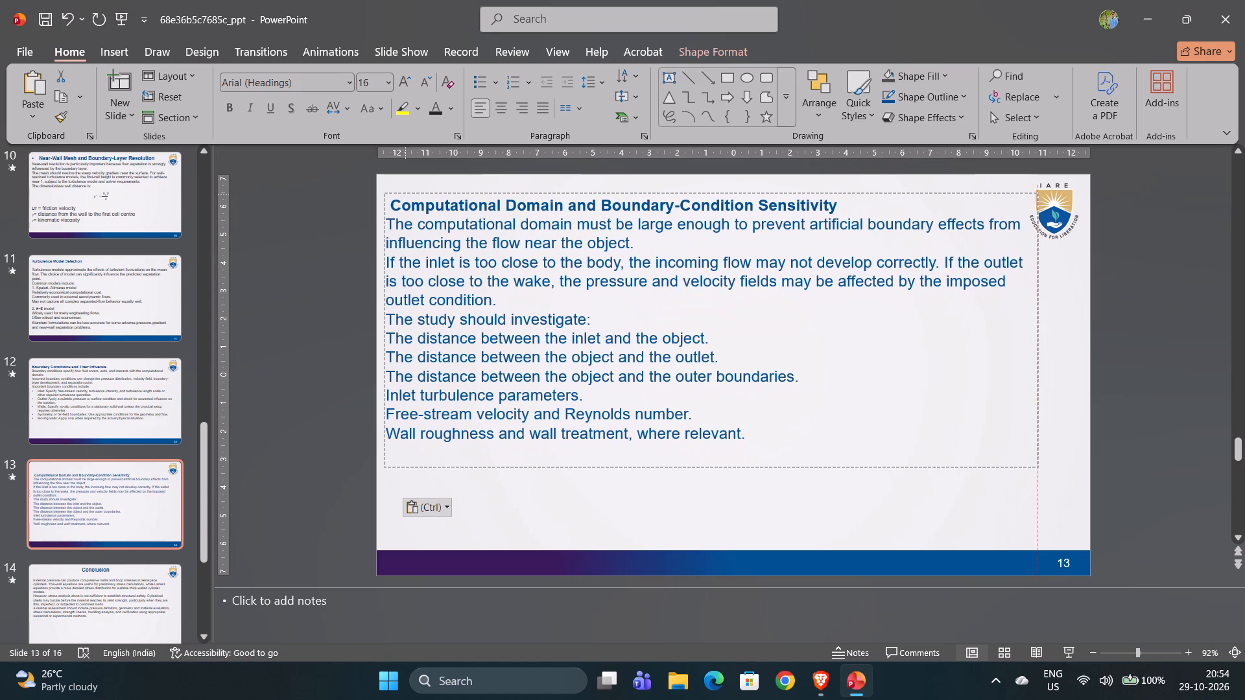
drag(405, 193, 399, 188)
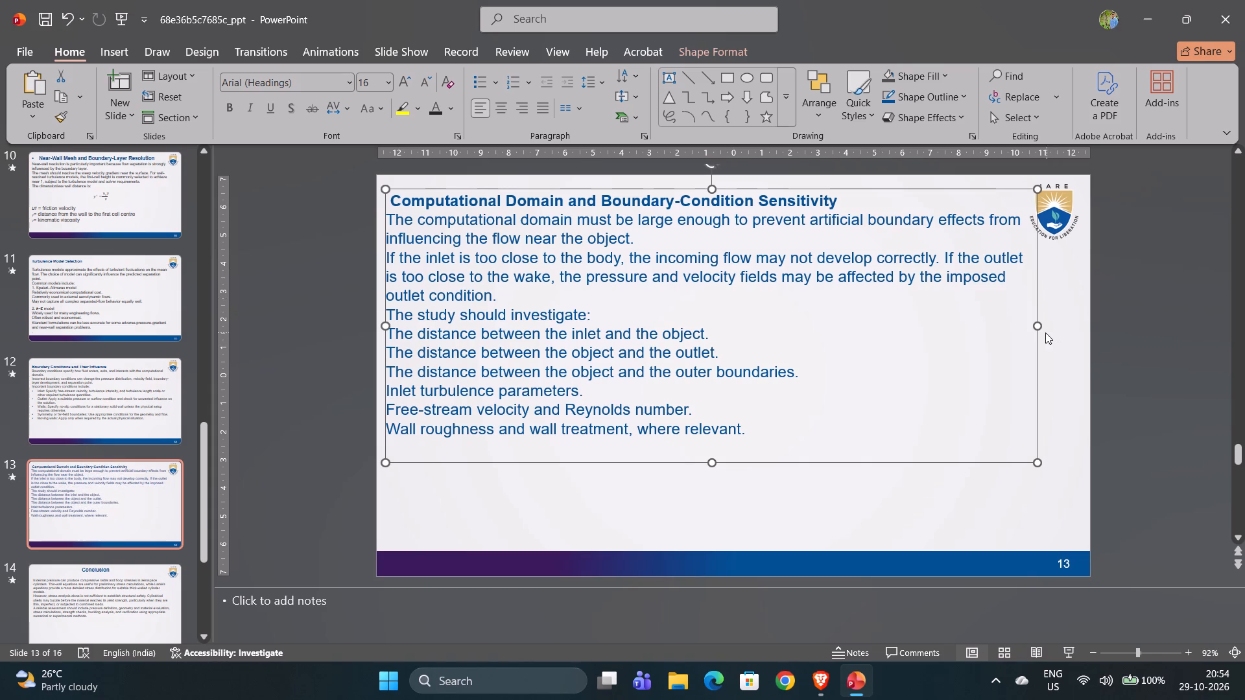
drag(1038, 327, 1012, 329)
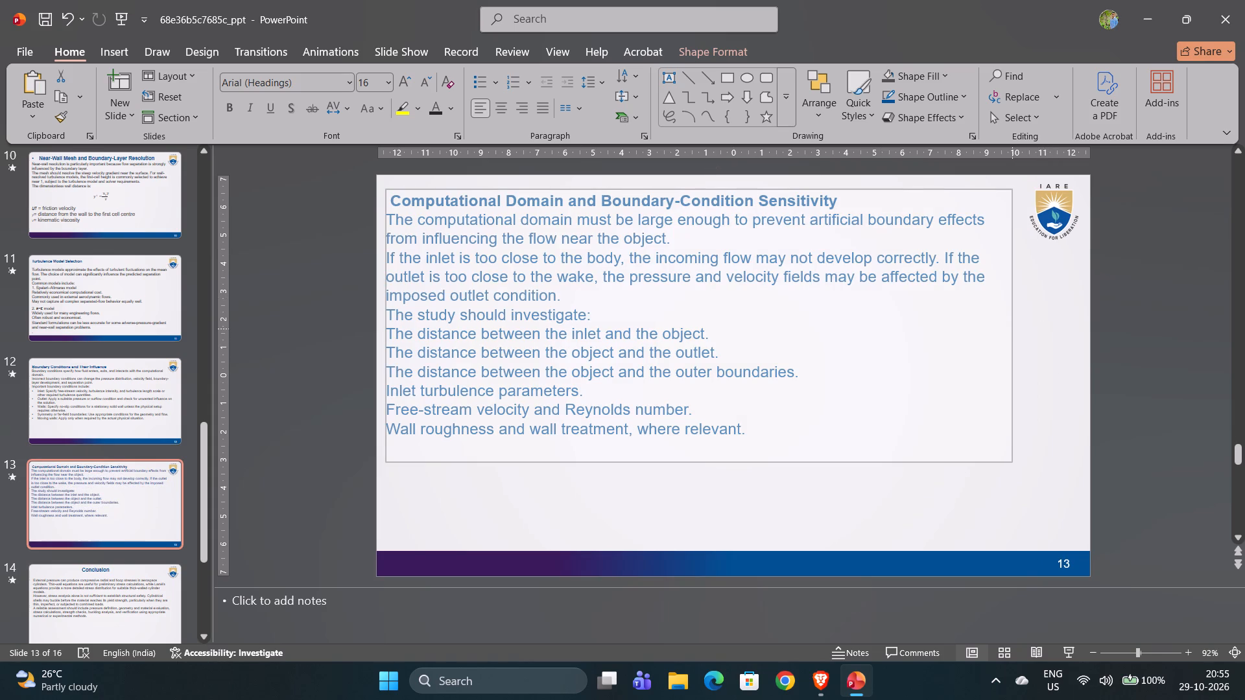
drag(1012, 329, 1009, 331)
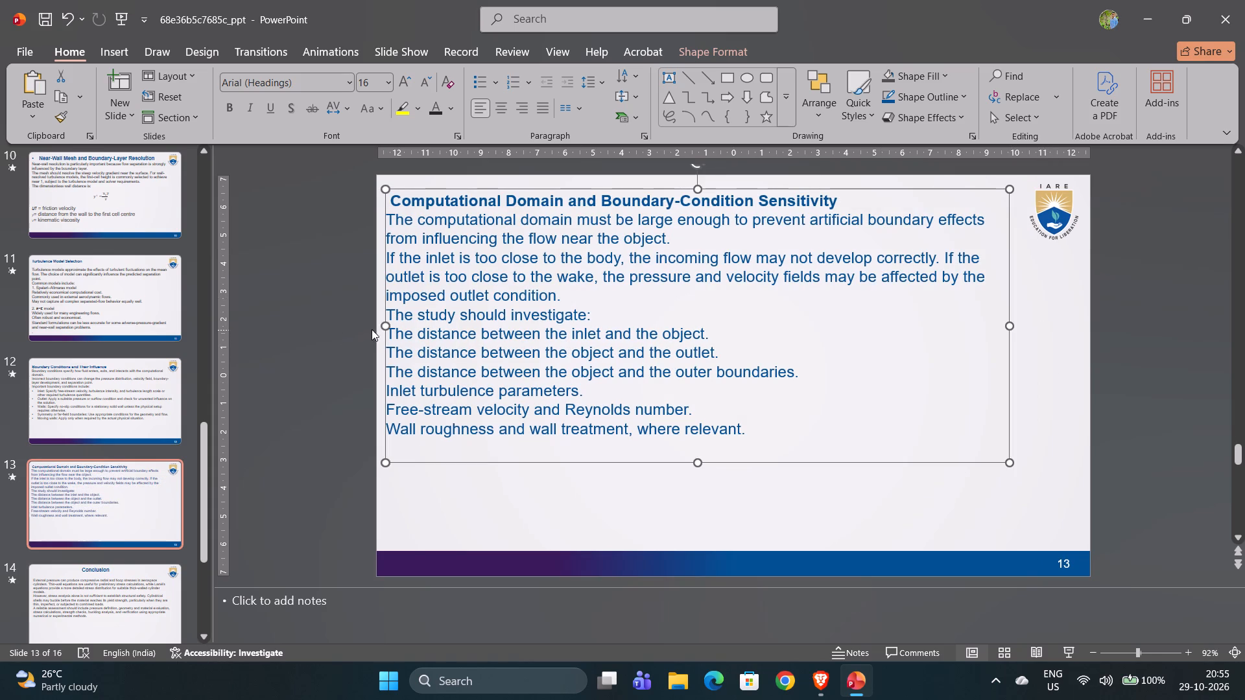
drag(386, 322, 405, 323)
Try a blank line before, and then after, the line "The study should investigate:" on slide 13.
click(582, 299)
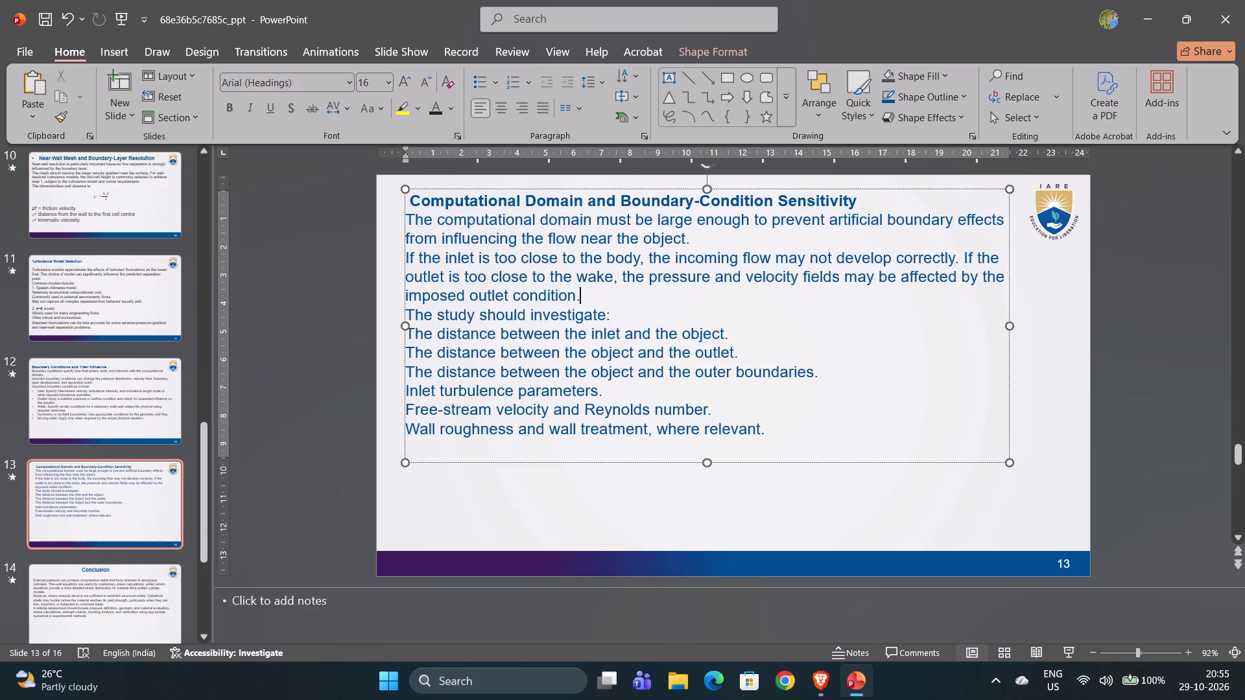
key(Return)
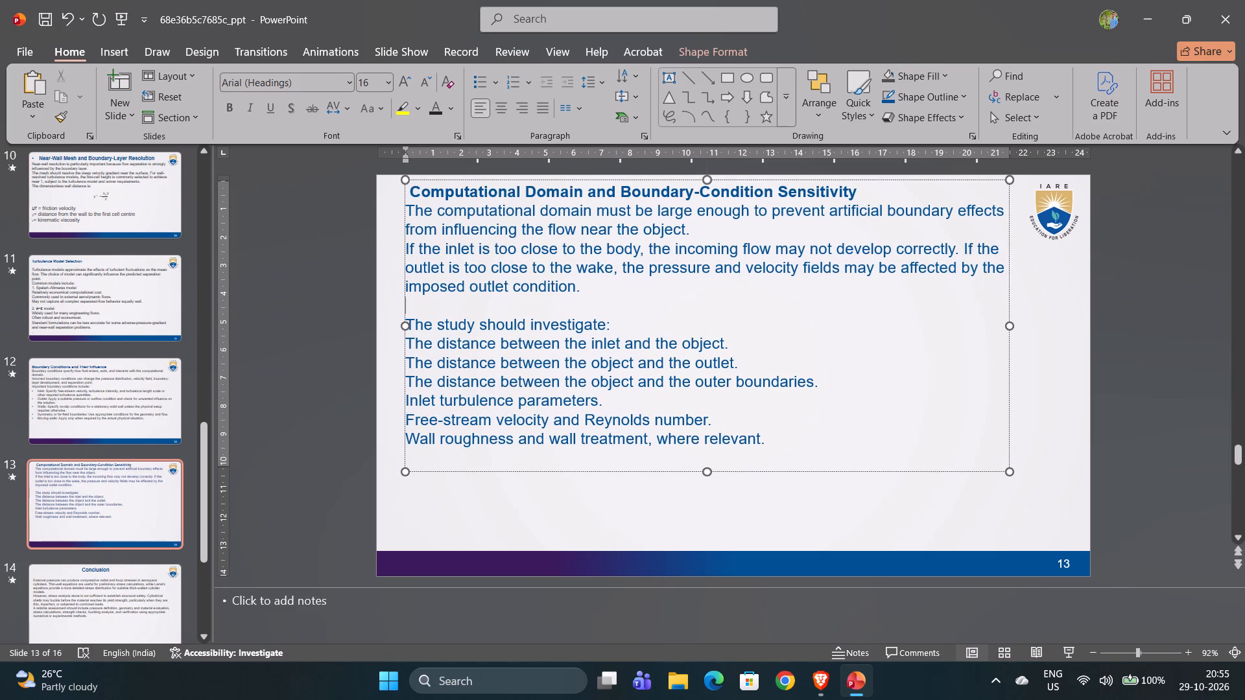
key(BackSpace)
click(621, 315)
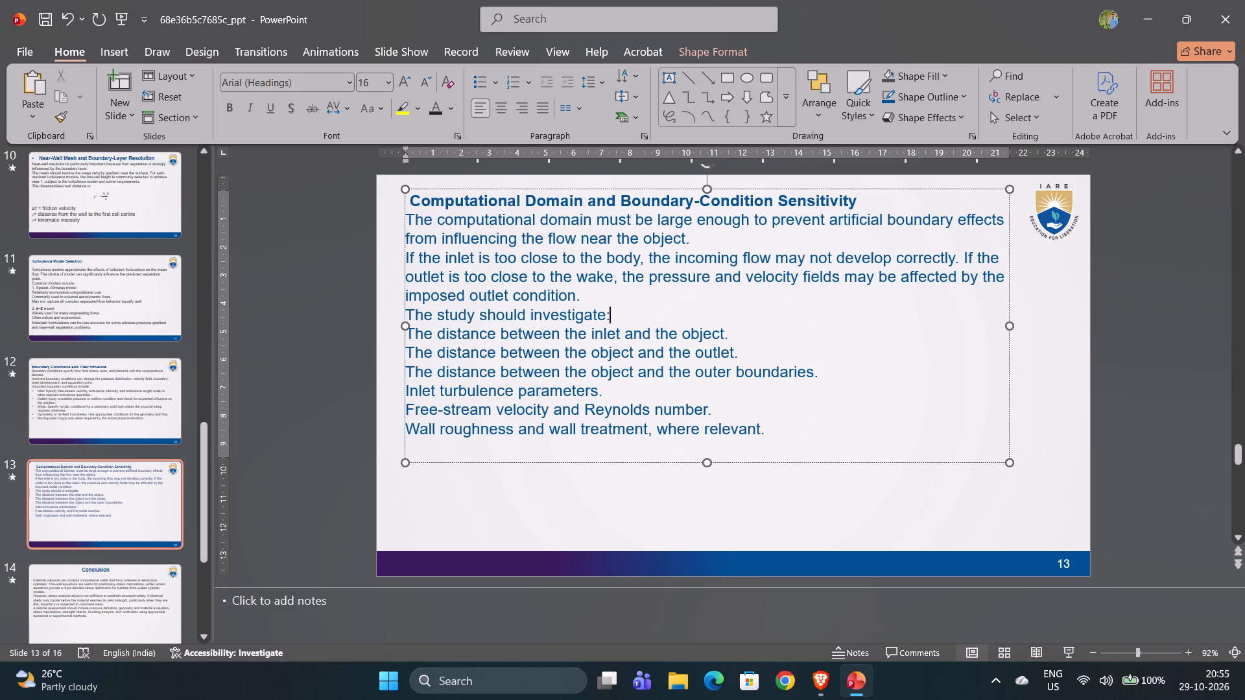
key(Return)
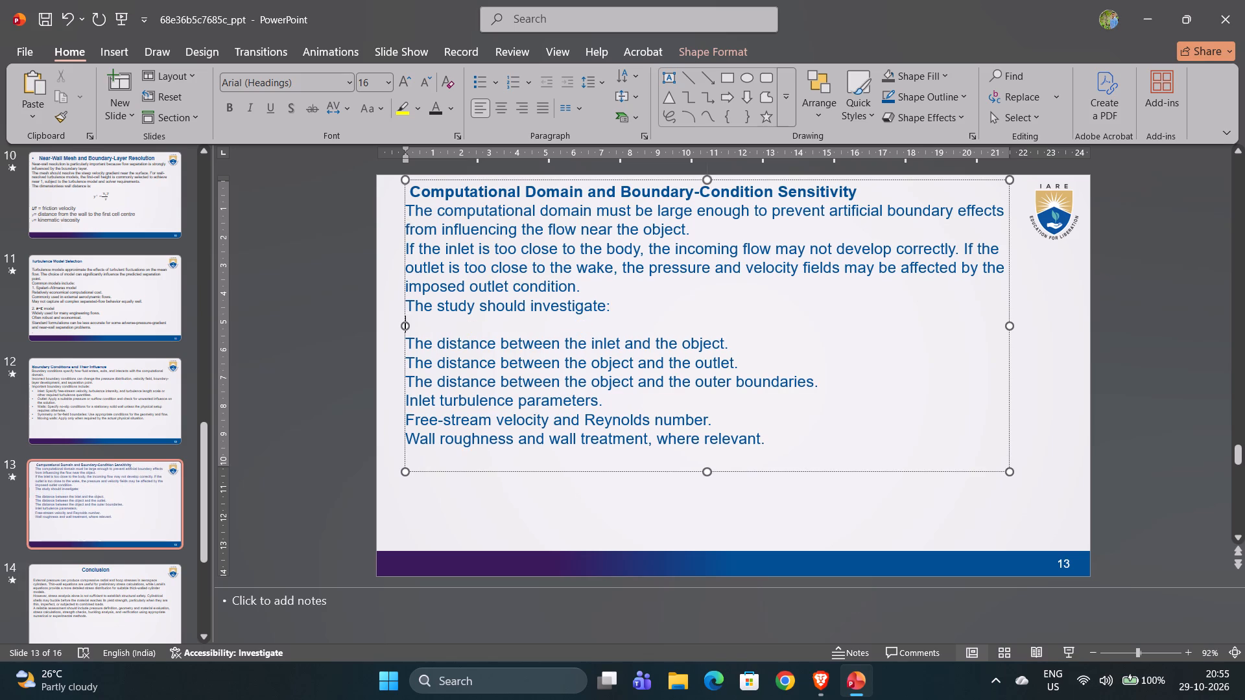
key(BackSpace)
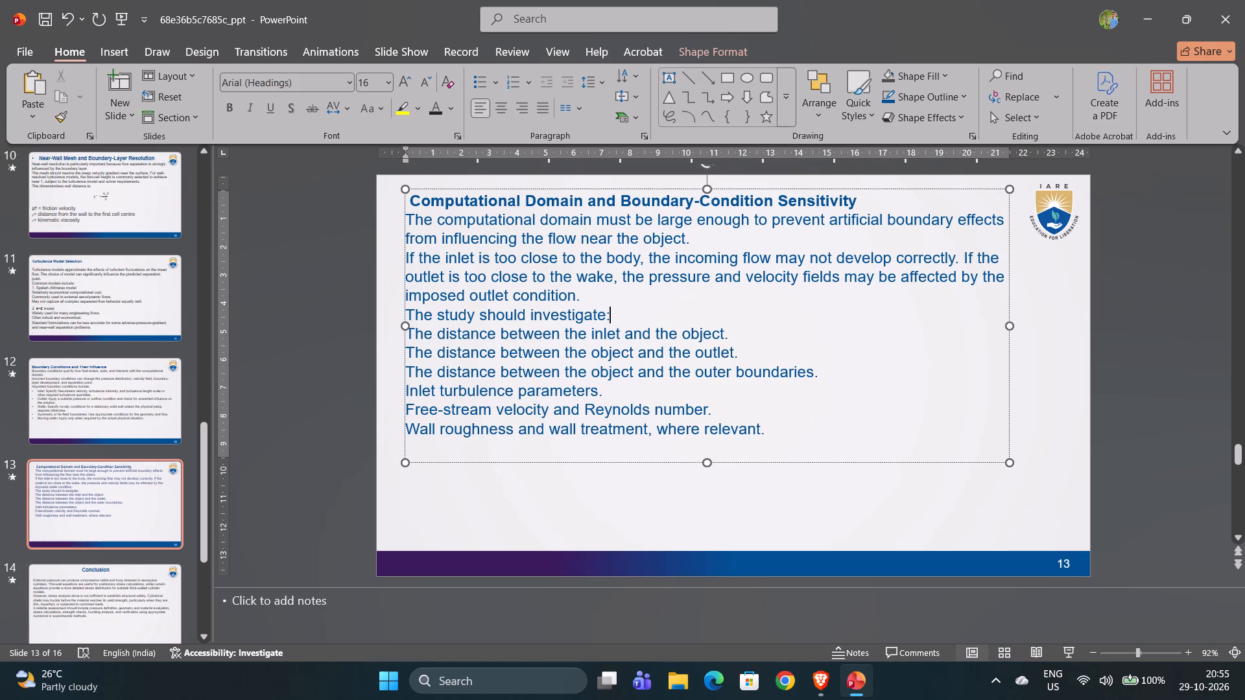
Remove the full stop after "imposed outlet condition" and insert a blank line before "The study should investigate:".
click(595, 300)
key(BackSpace)
key(Return)
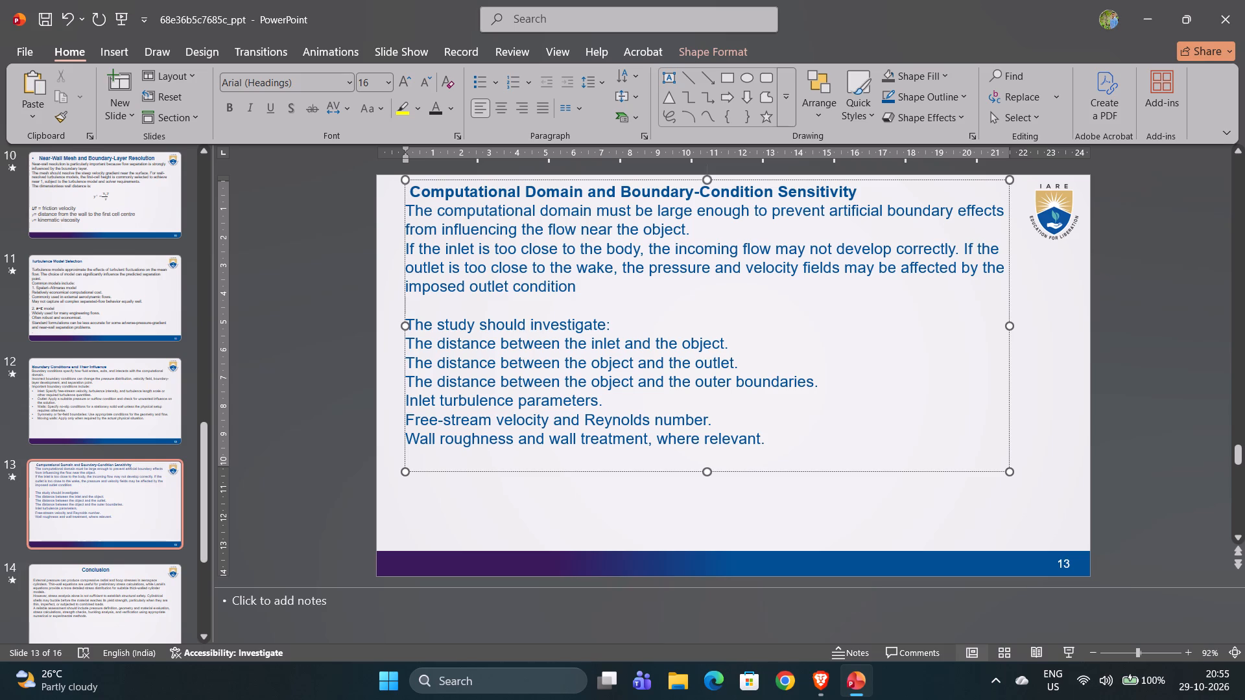
Nudge slide 13's text box slightly down, away from the slide's upper edge.
drag(545, 178, 540, 185)
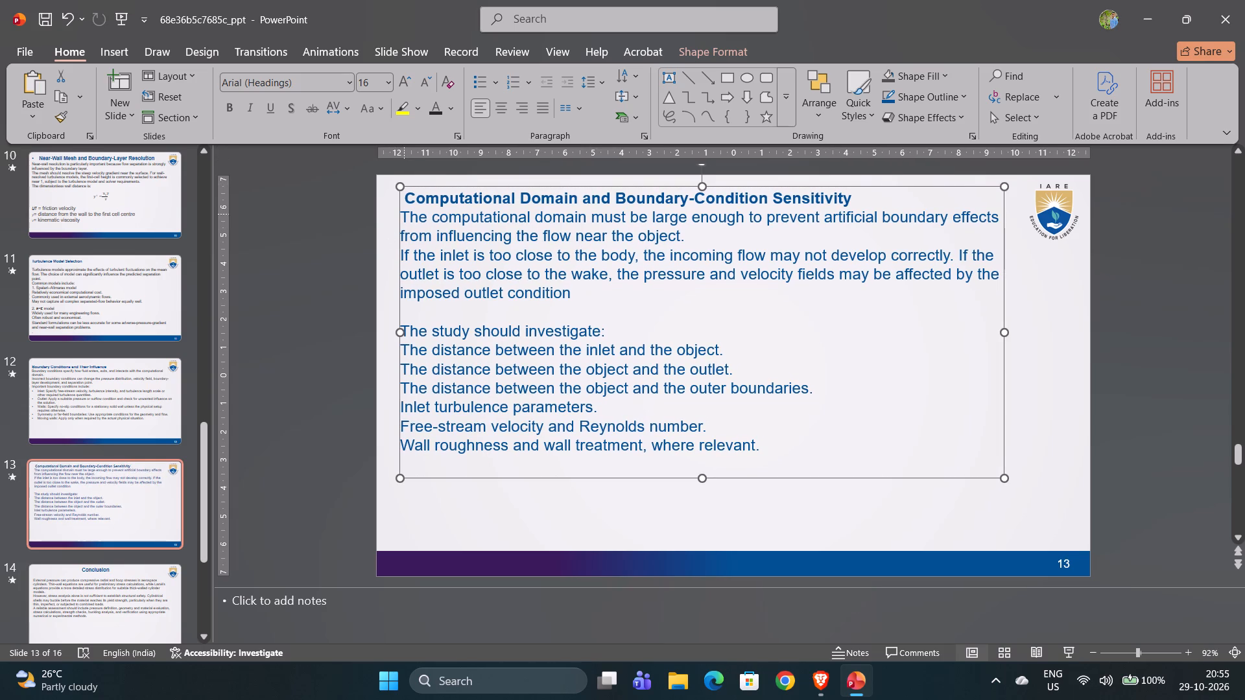
Set slide 13's text below the Computational Domain and Boundary-Condition Sensitivity heading to black.
drag(403, 214, 779, 449)
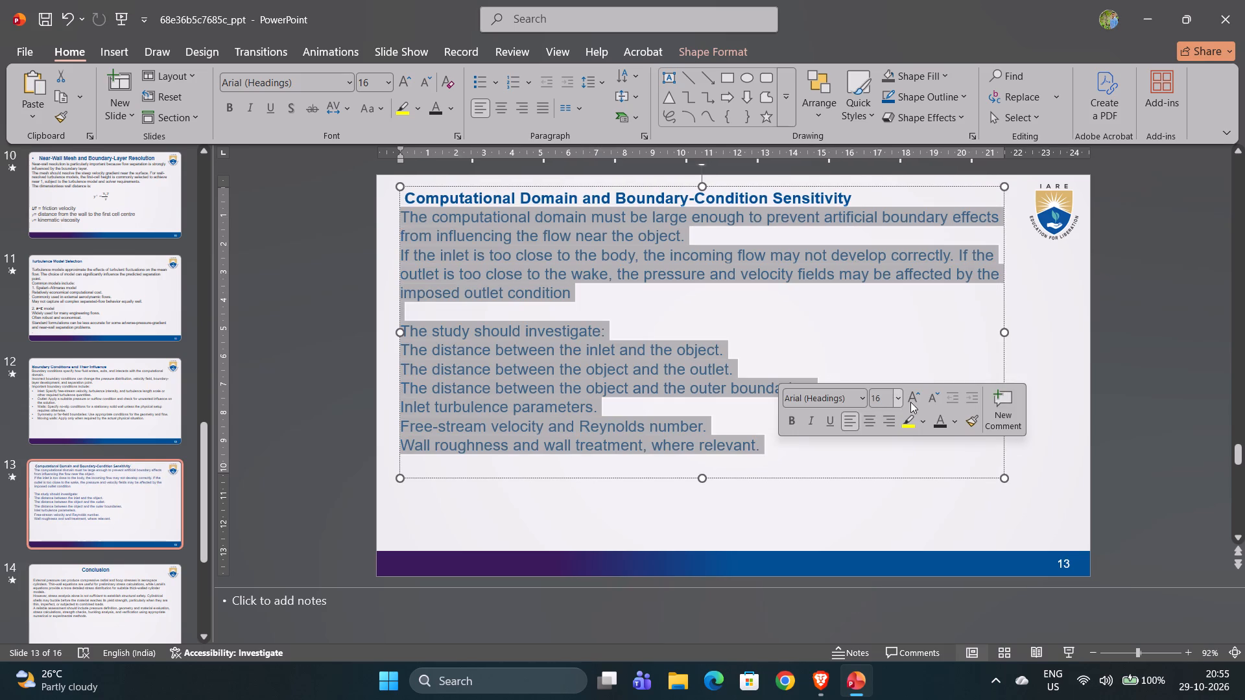
click(943, 425)
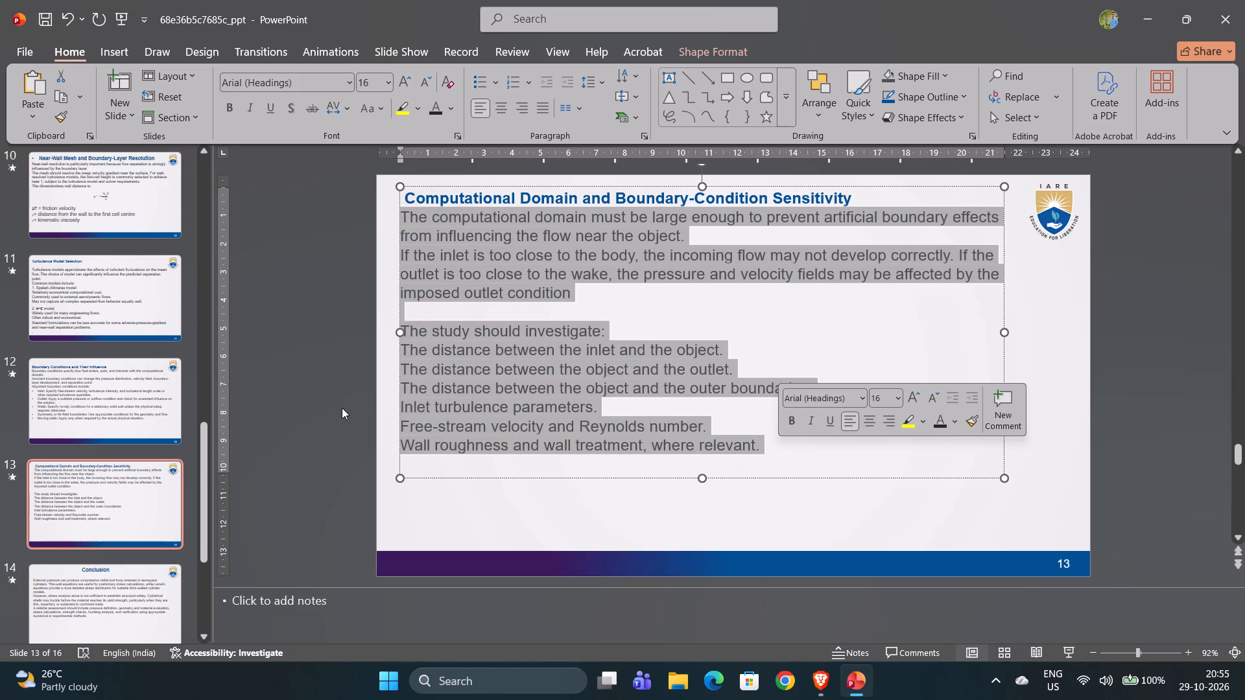
click(342, 408)
click(103, 476)
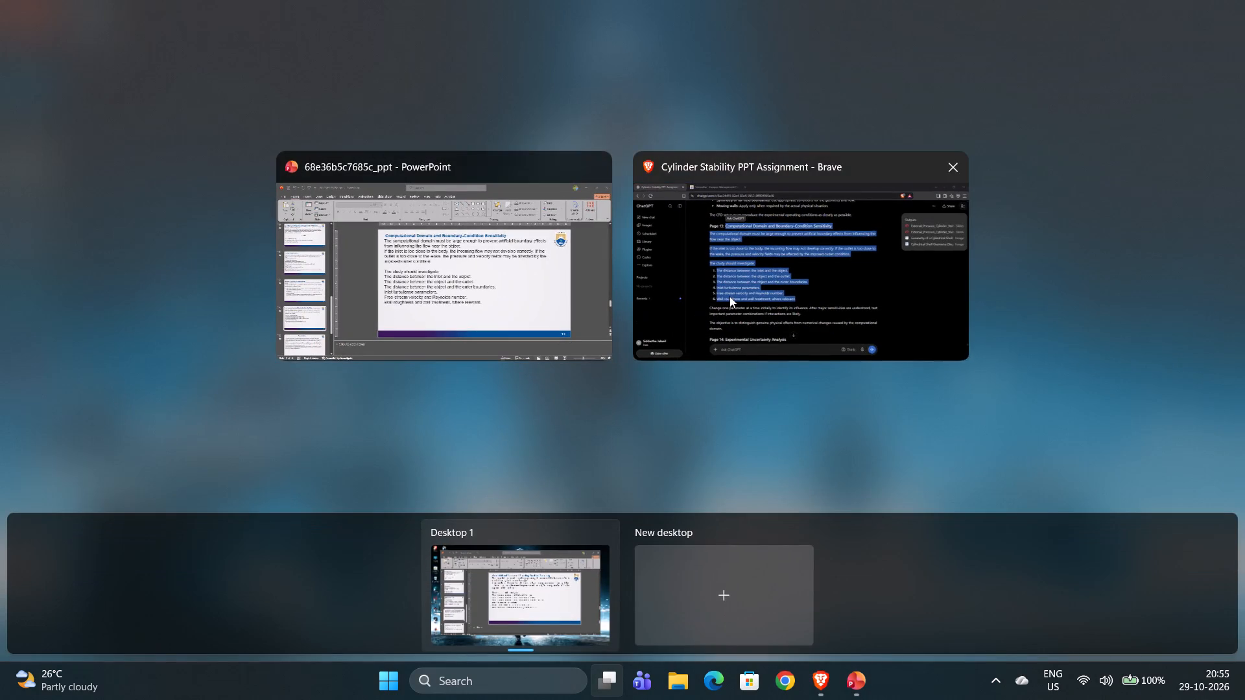
Switch to ChatGPT and copy Page 13's two closing paragraphs, from "Change one parameter at a time" to "computational domain.".
click(729, 296)
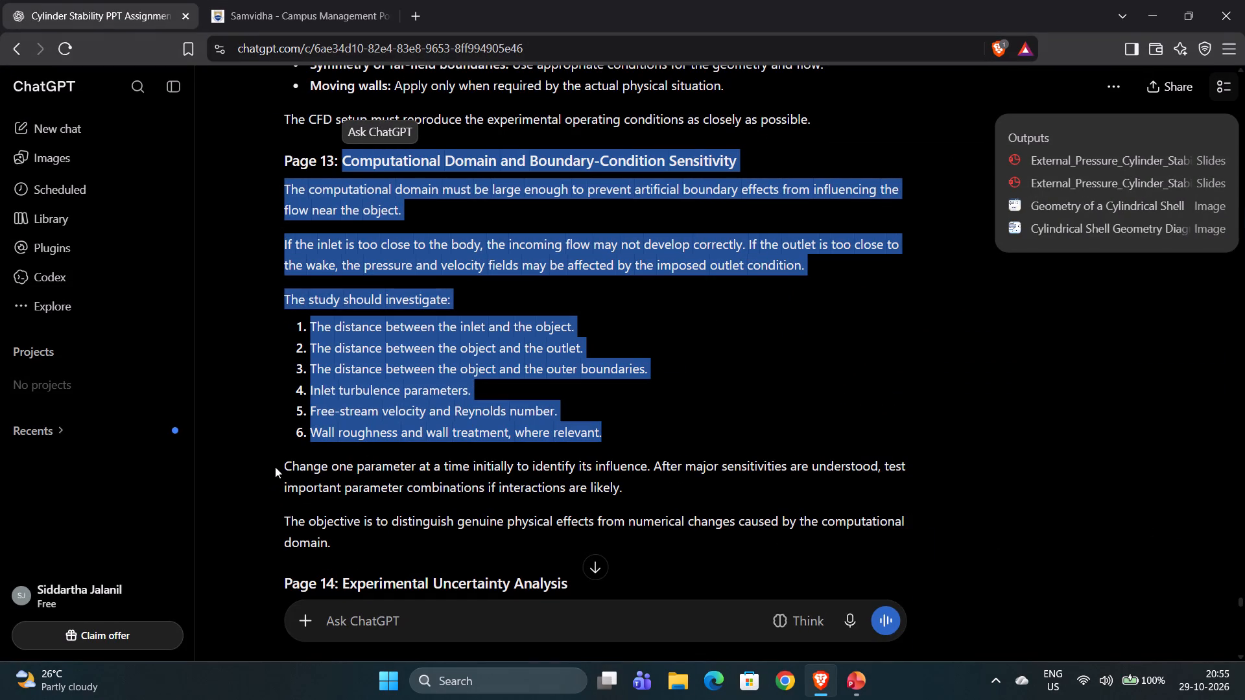
drag(288, 460, 333, 528)
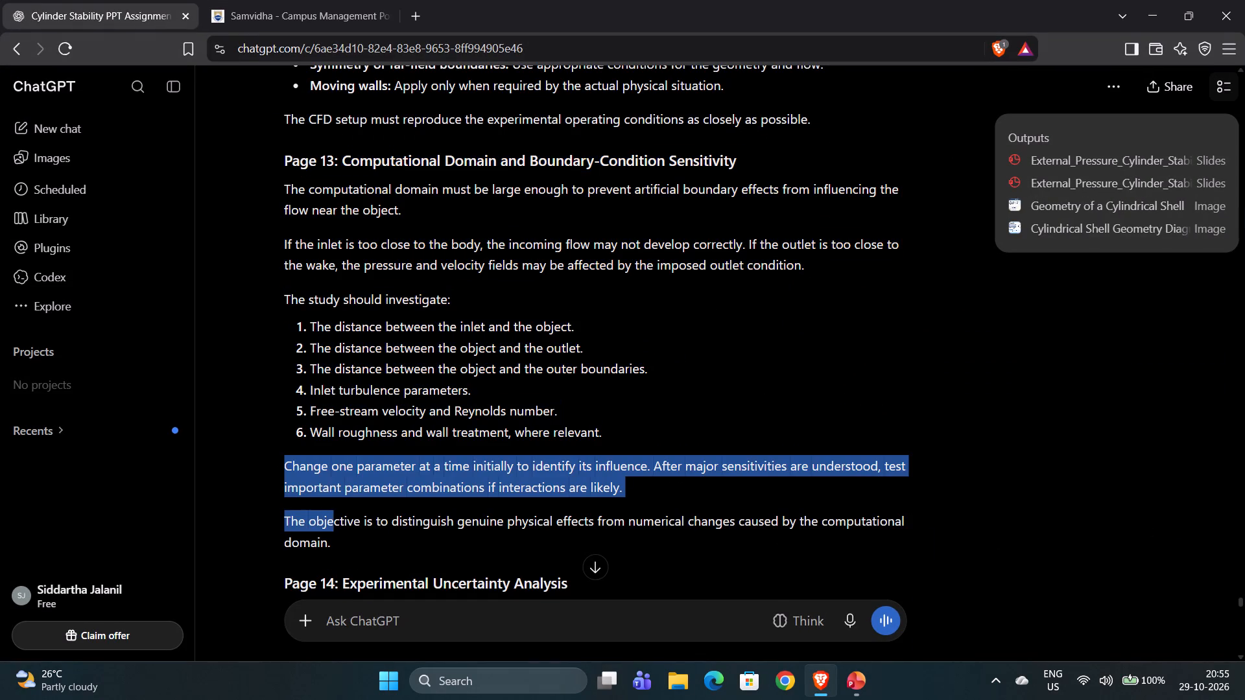
drag(333, 528, 337, 545)
key(ctrl+c)
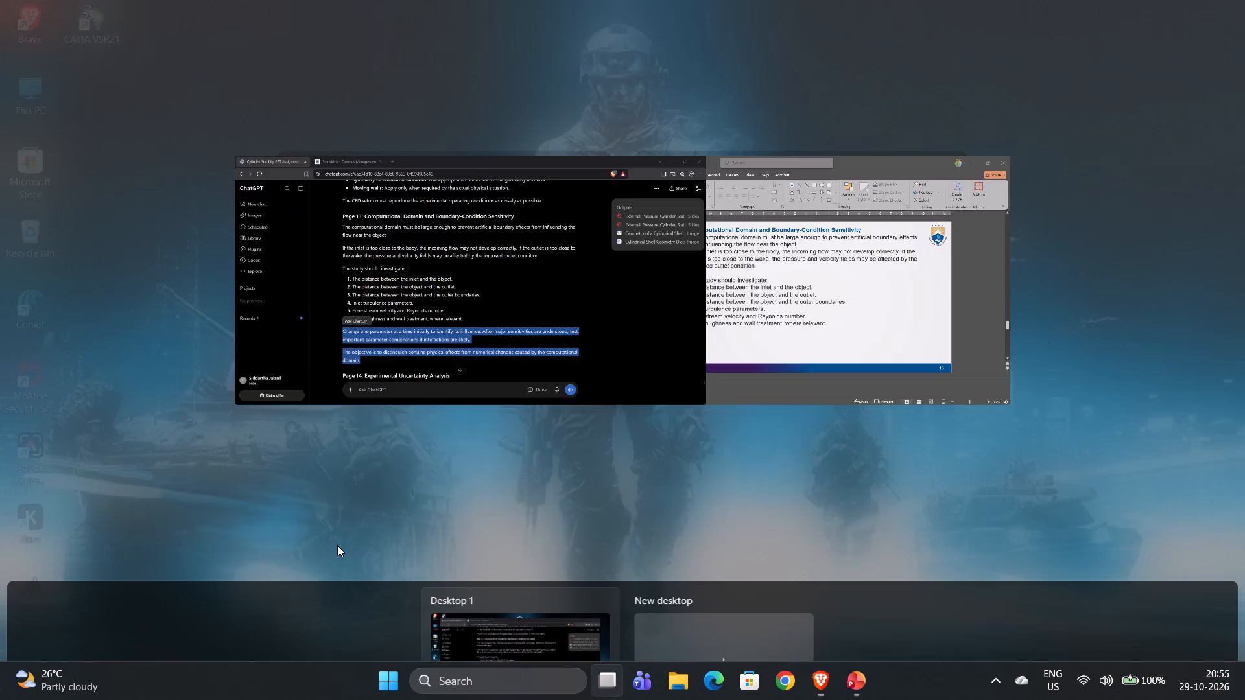
In PowerPoint, paste the two closing paragraphs below slide 13's list, separated from it by a blank line.
click(743, 324)
click(497, 463)
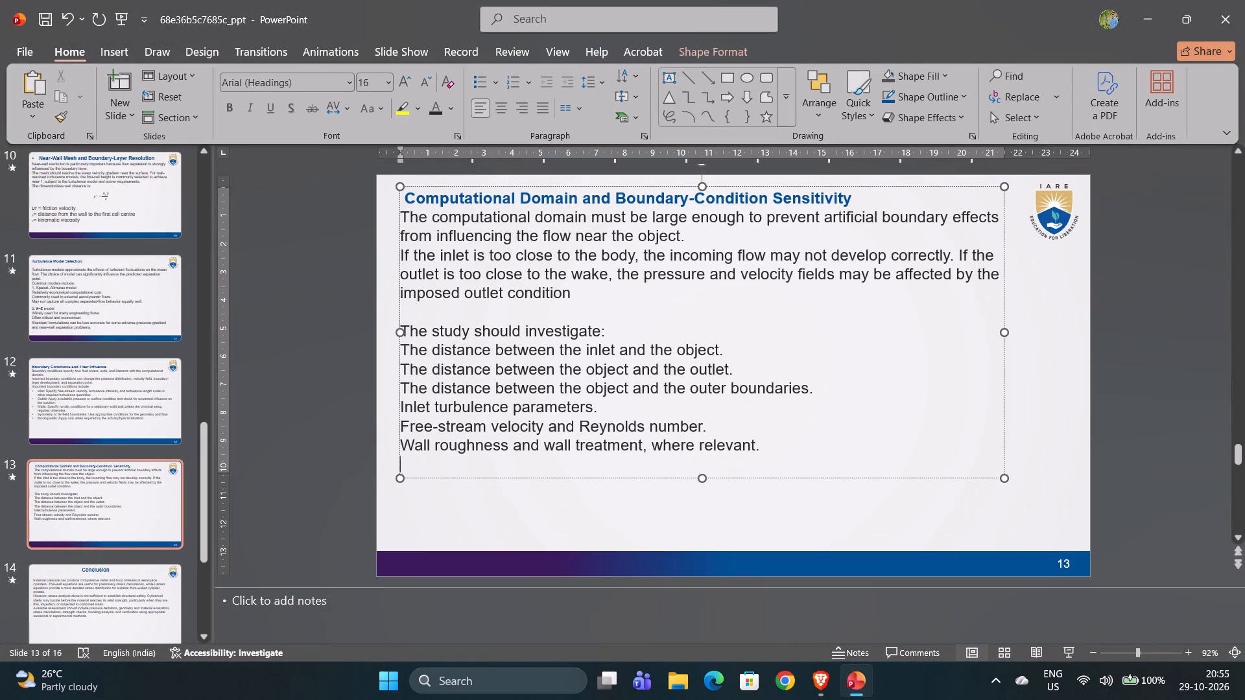
key(Return)
key(ctrl+v)
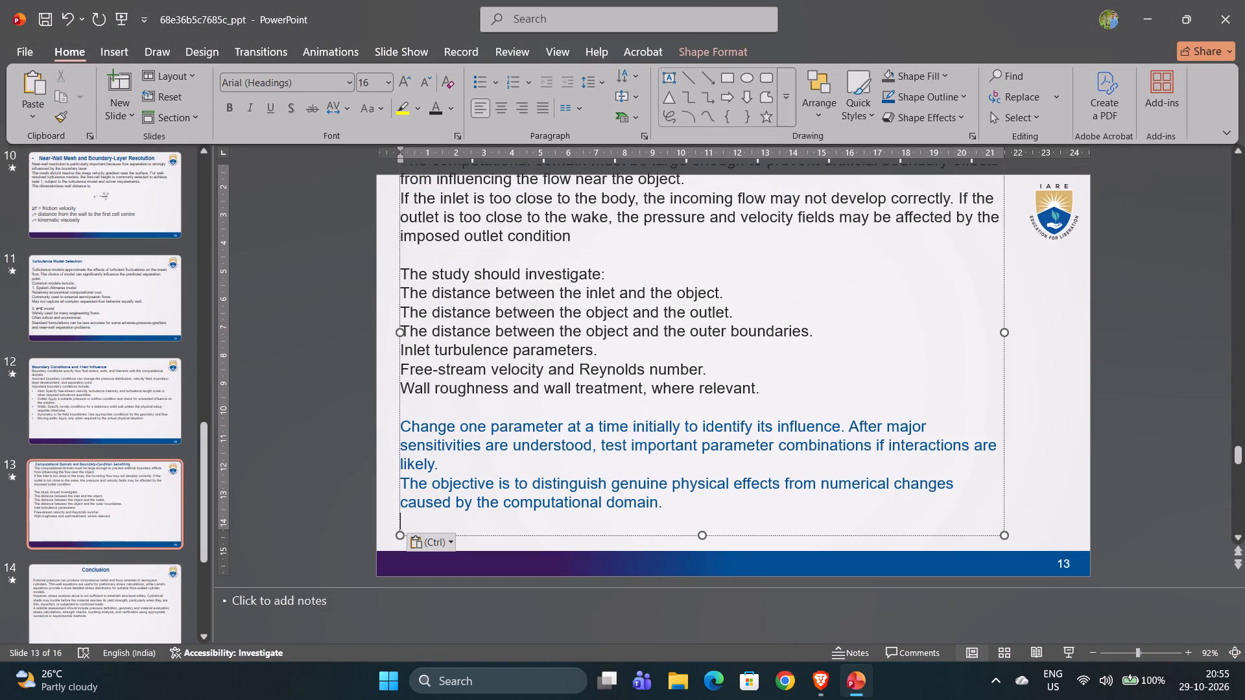
Move slide 13's text box down and slightly left, bringing its heading back towards the slide's upper edge.
drag(400, 297, 399, 335)
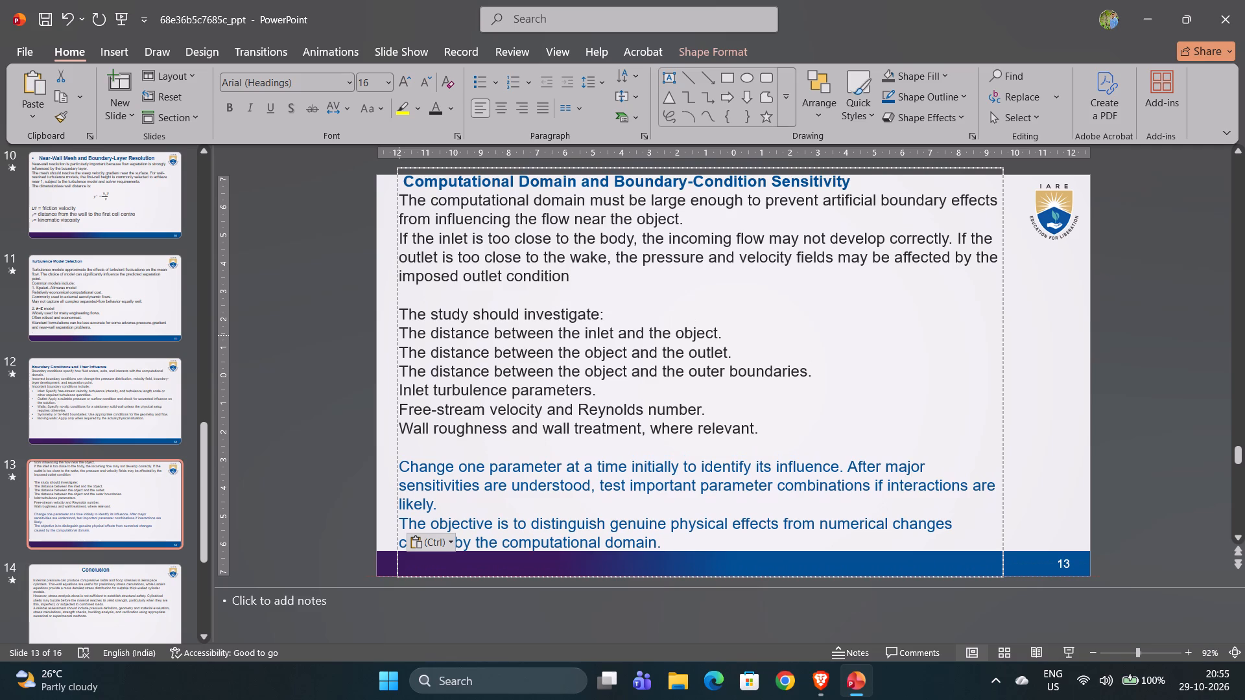
drag(399, 335, 391, 335)
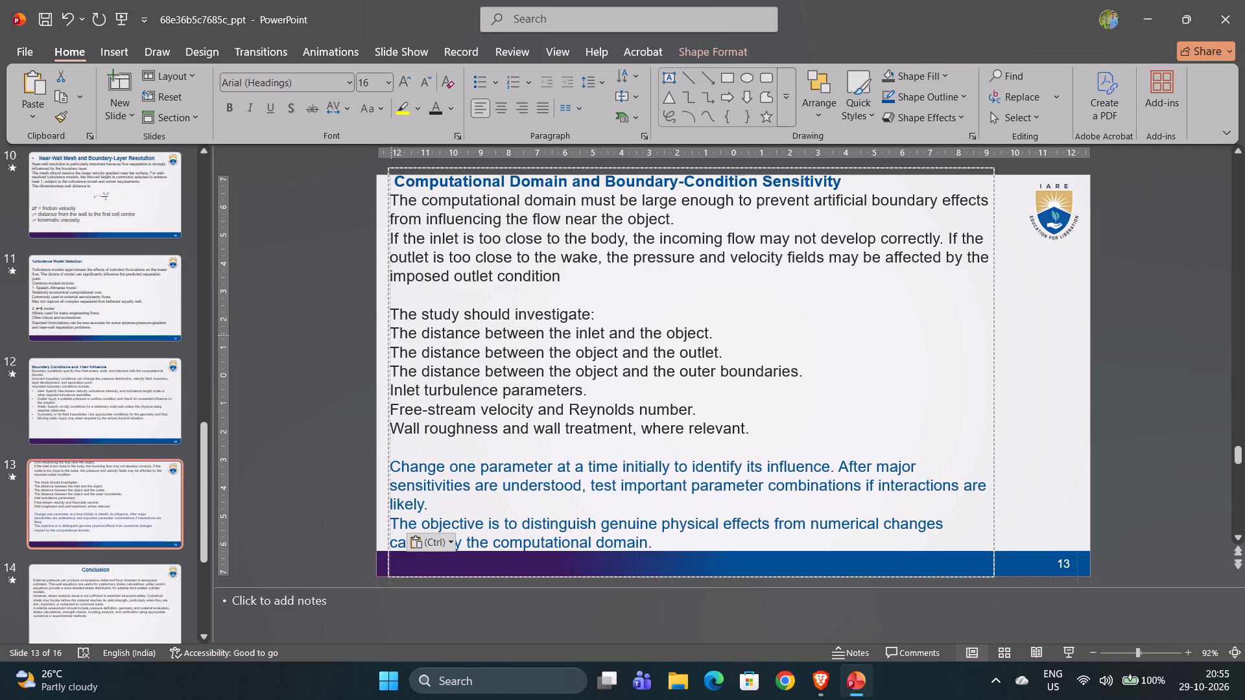
drag(391, 335, 397, 332)
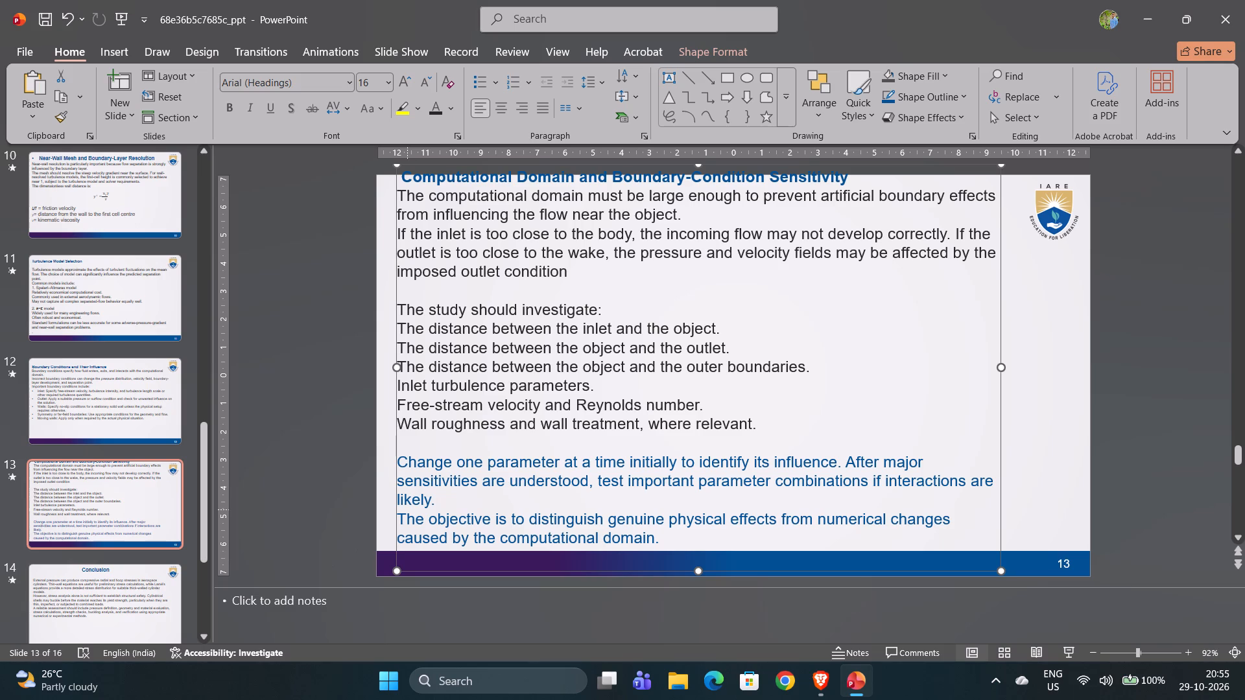
Delete slide 13's last paragraph, beginning "The objective is to distinguish genuine physical effects".
drag(401, 512, 722, 593)
key(BackSpace)
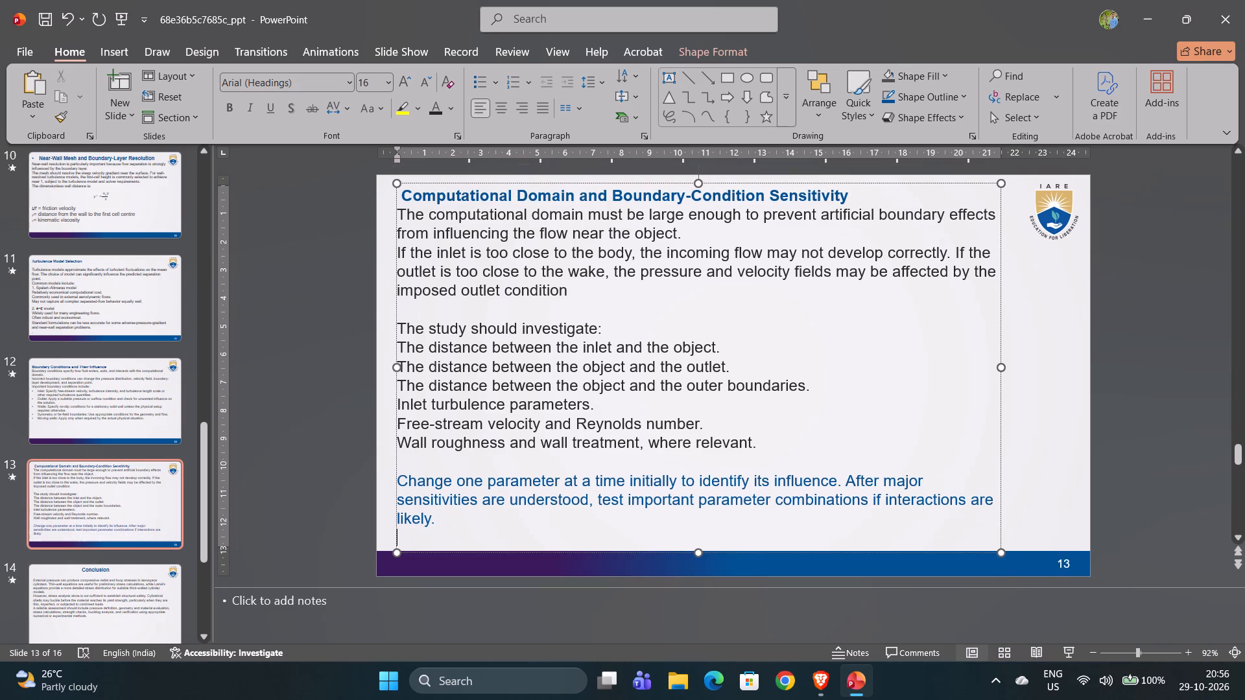
click(396, 467)
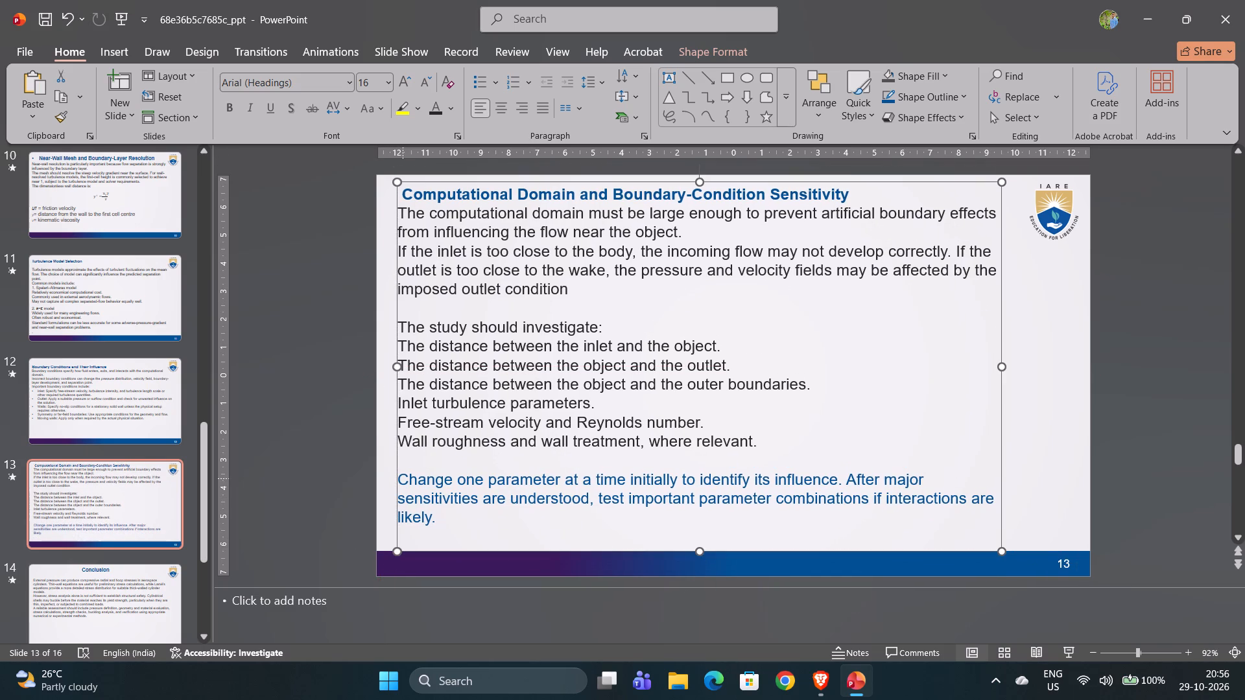
Set slide 13's closing paragraph, beginning "Change one parameter at a time", to black text.
drag(402, 478, 444, 521)
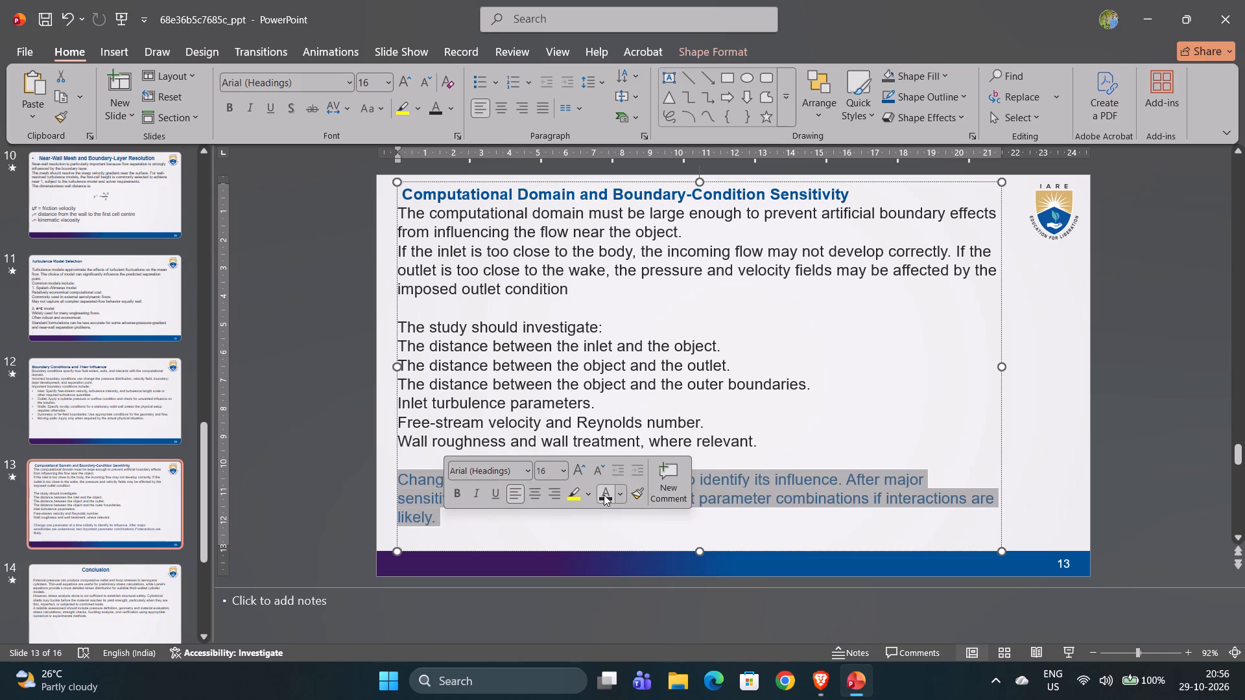
click(604, 495)
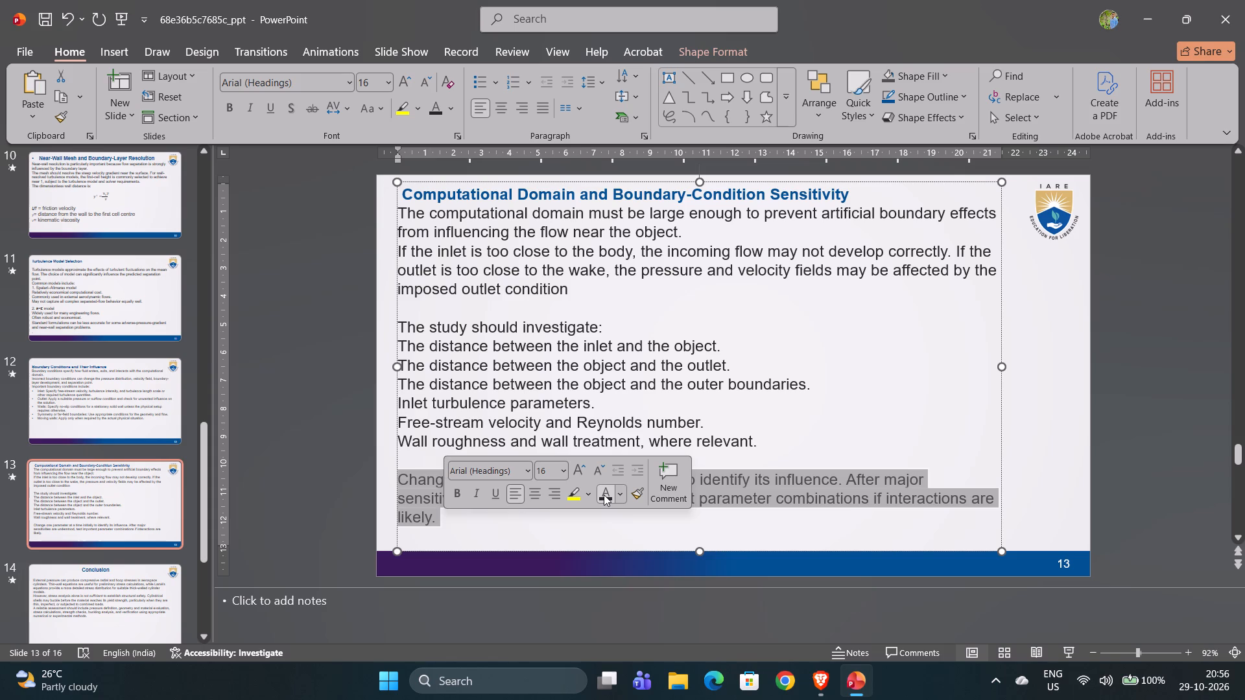
click(338, 471)
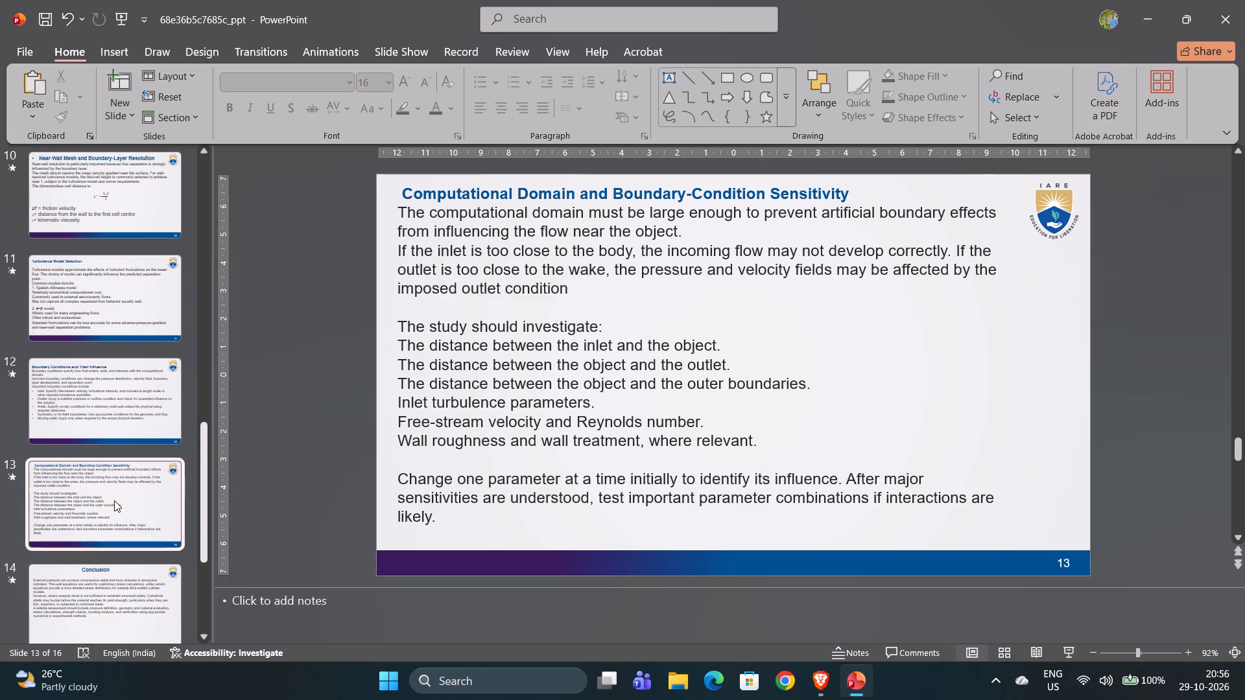
click(92, 614)
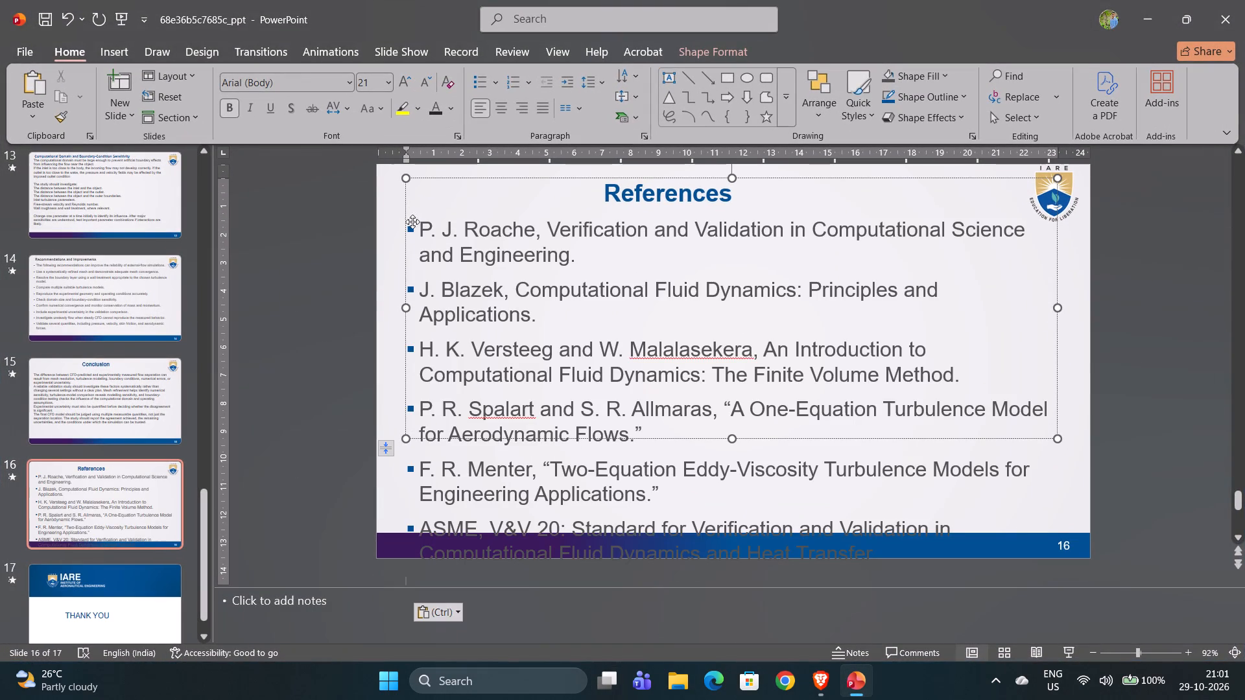
Reduce the text size of slide 16's six reference entries to 18 pt.
drag(420, 222, 576, 526)
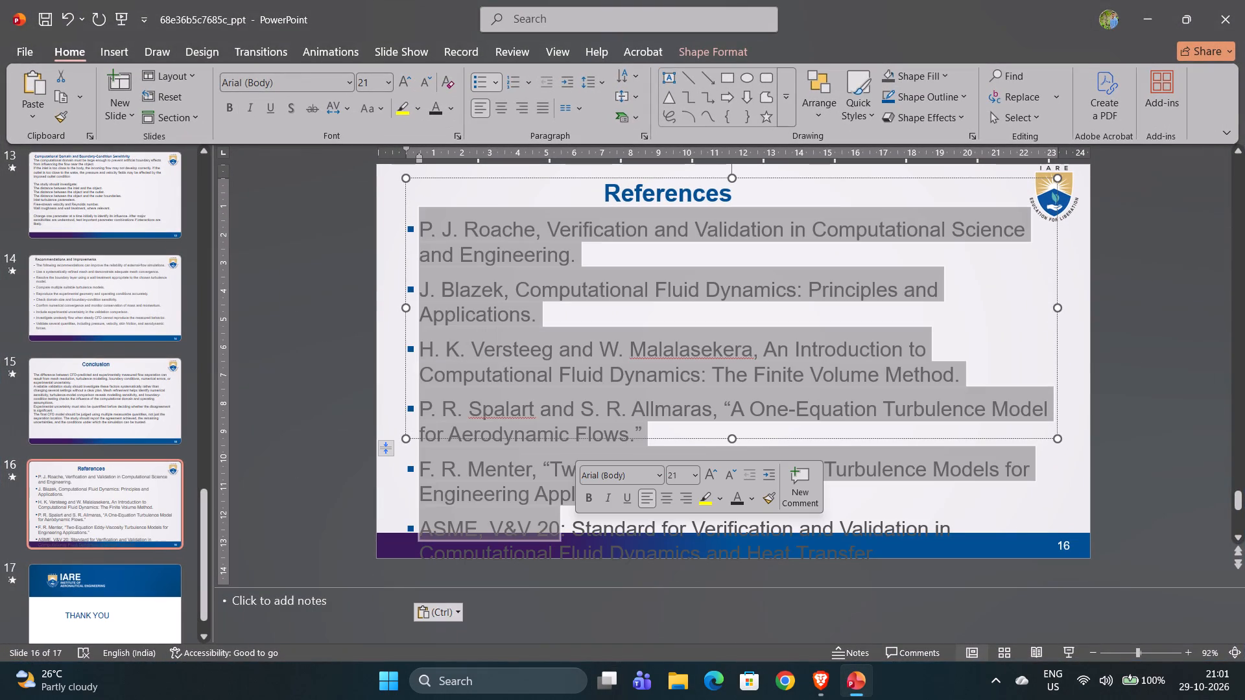
click(908, 491)
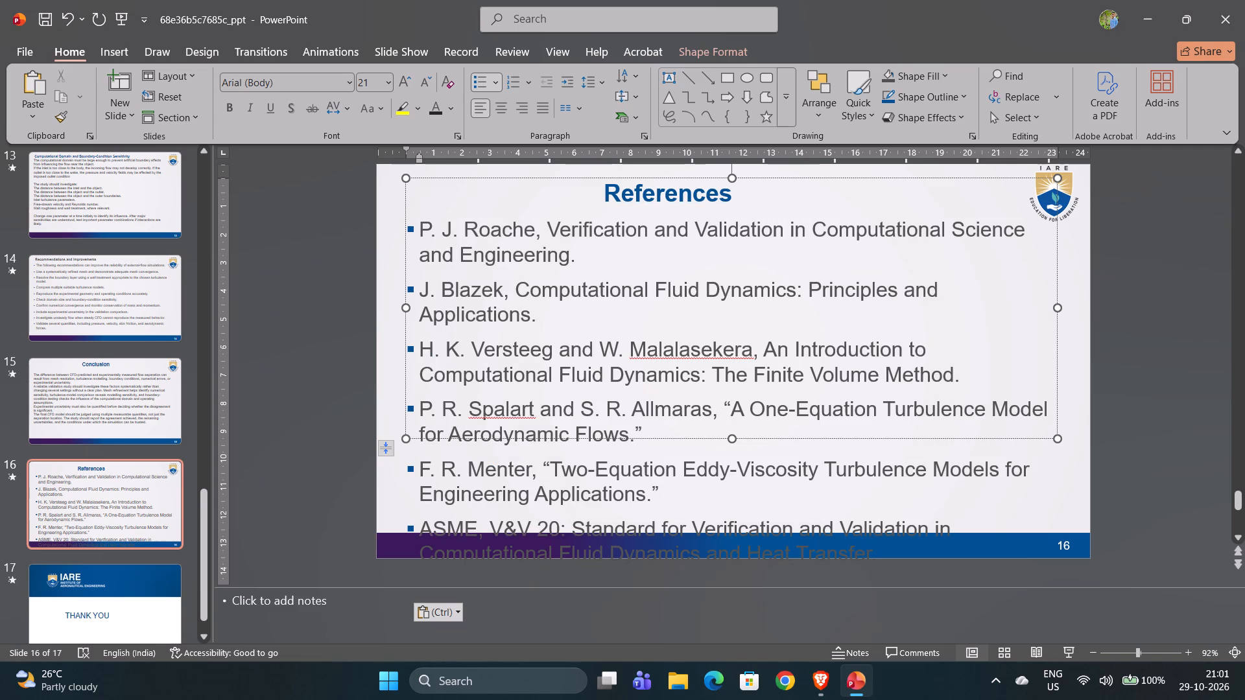
drag(423, 215, 805, 539)
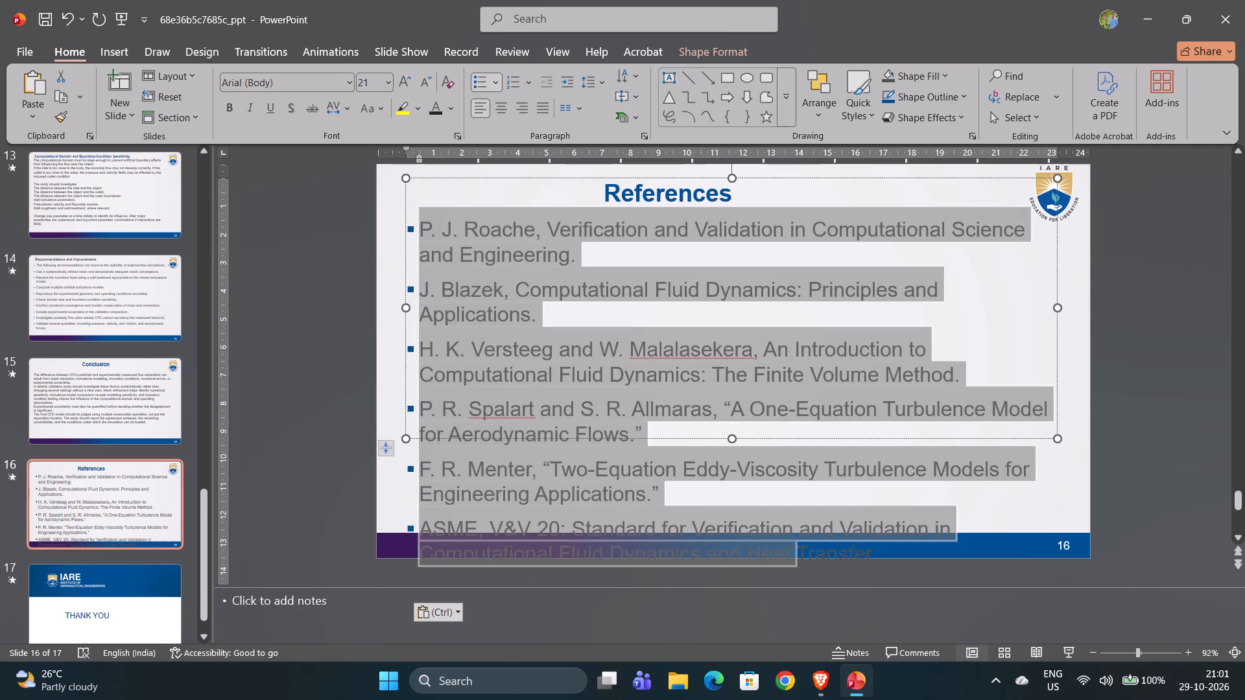
drag(805, 539, 954, 616)
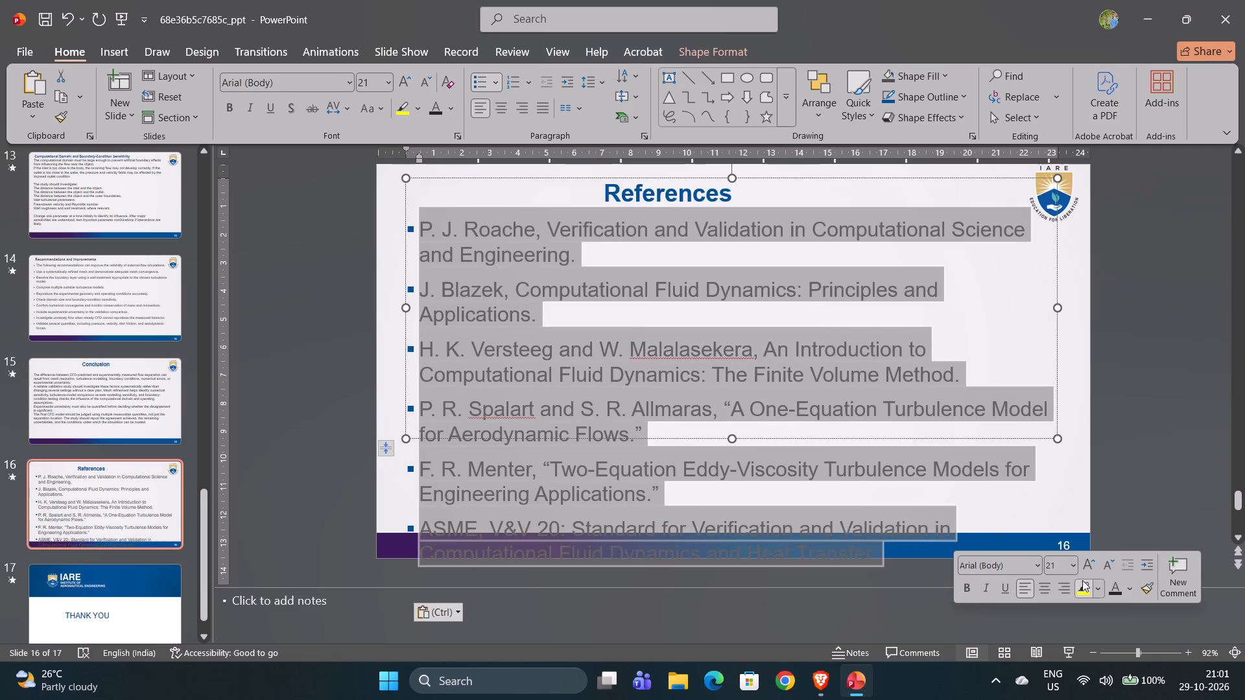
click(1101, 565)
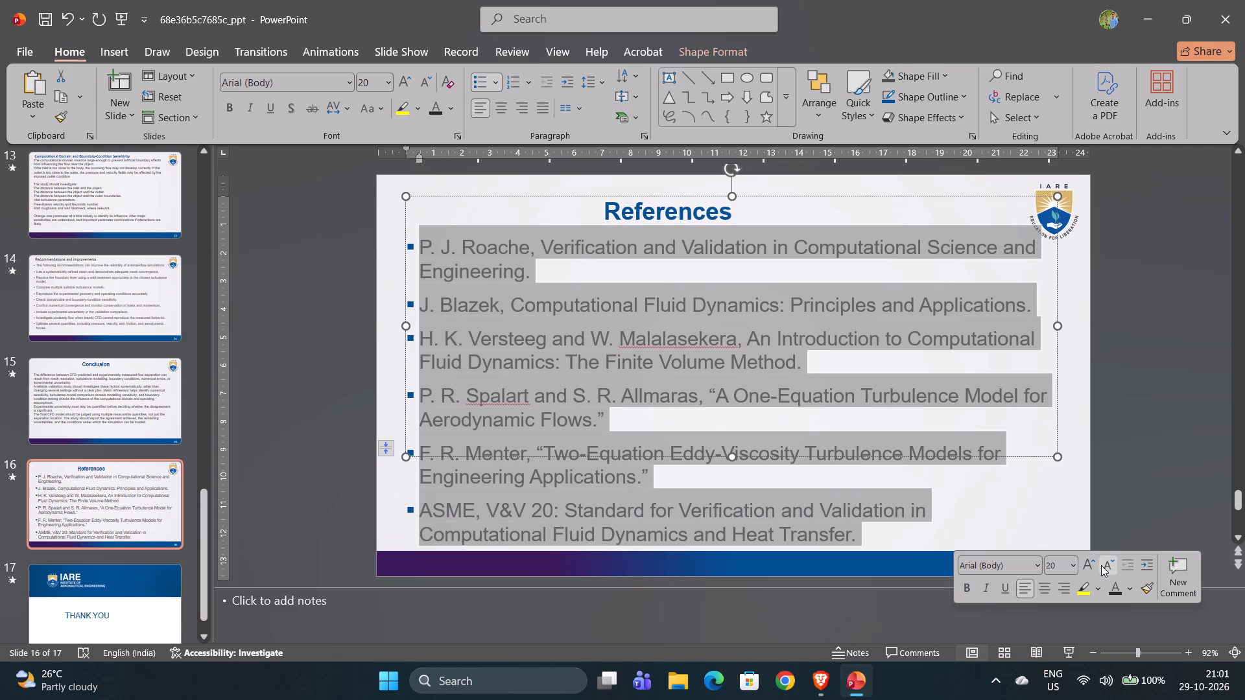
click(1101, 565)
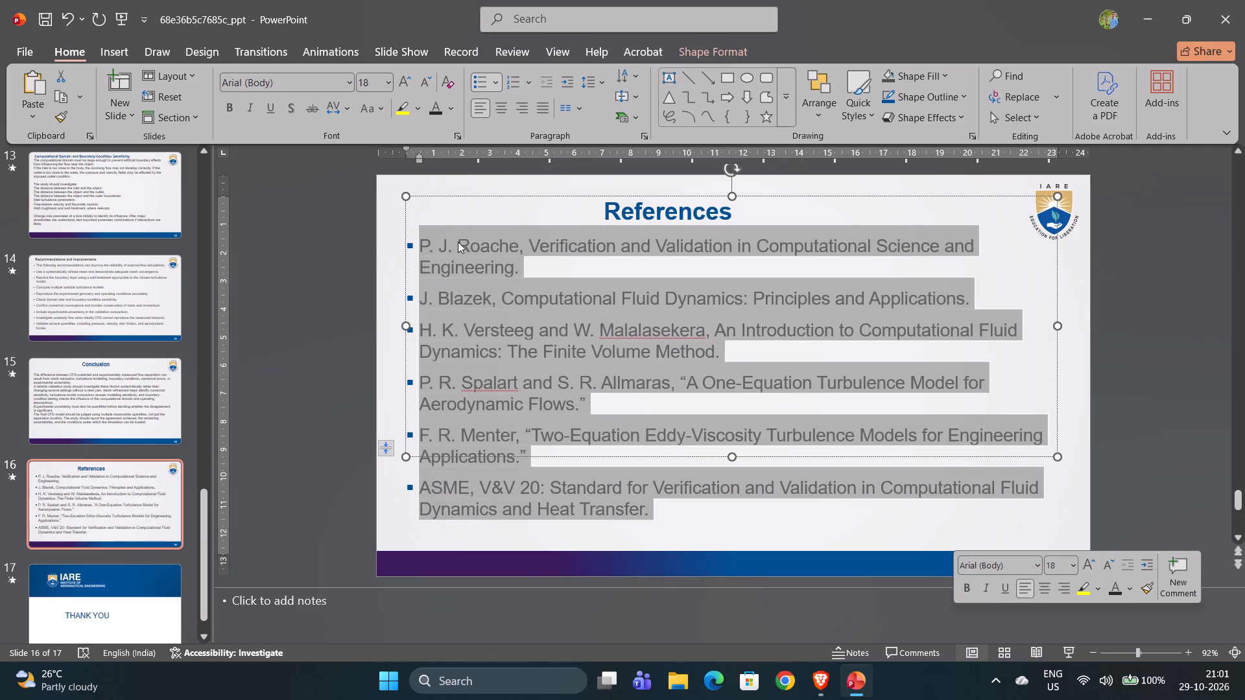
click(364, 231)
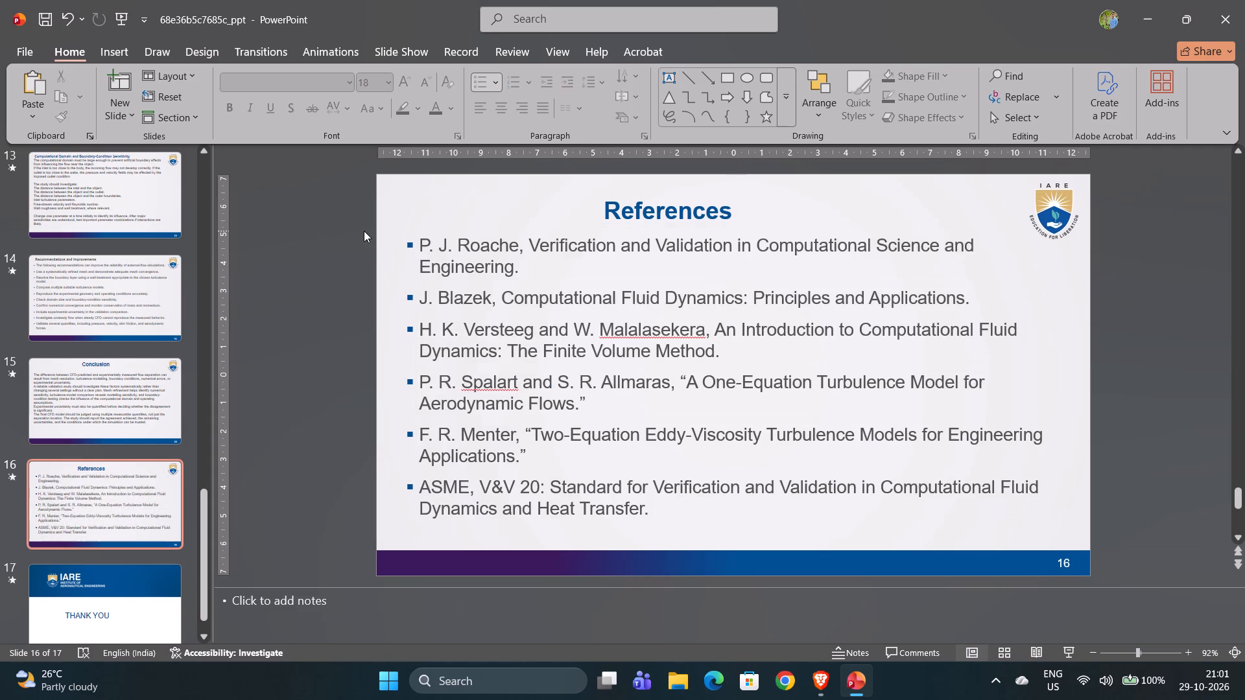
Review the closing slides 14 to 17, from Recommendations and Improvements through Thank You.
click(84, 620)
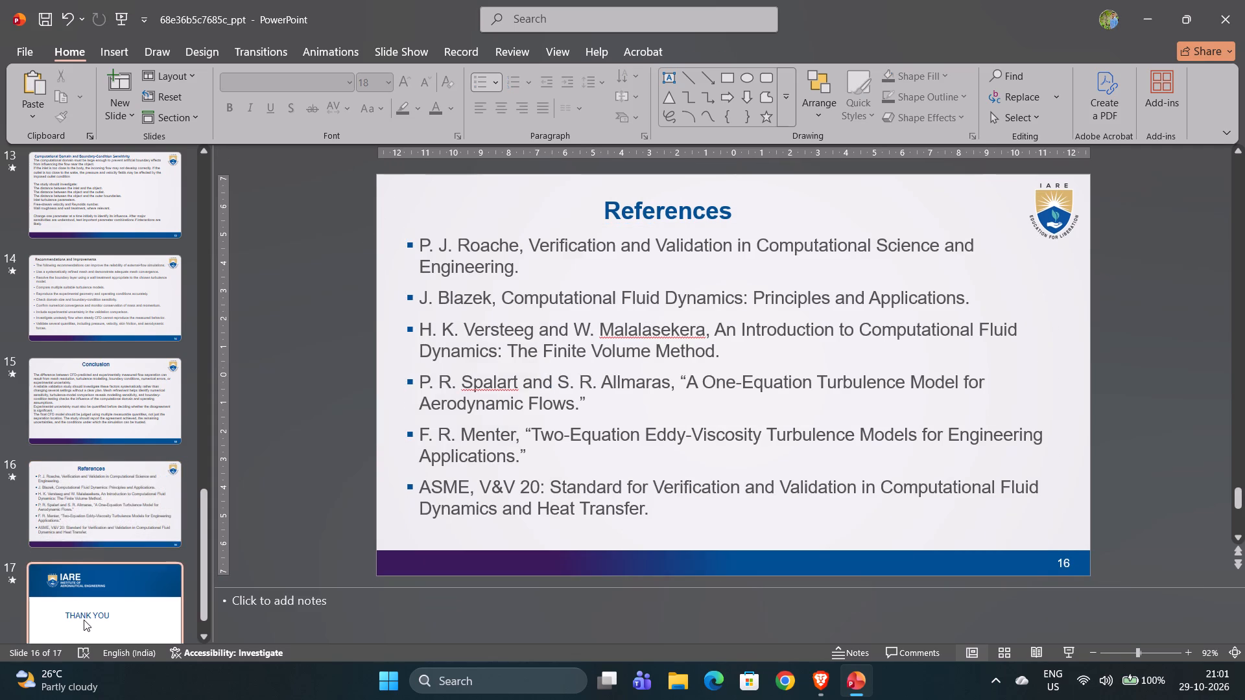
key(Up)
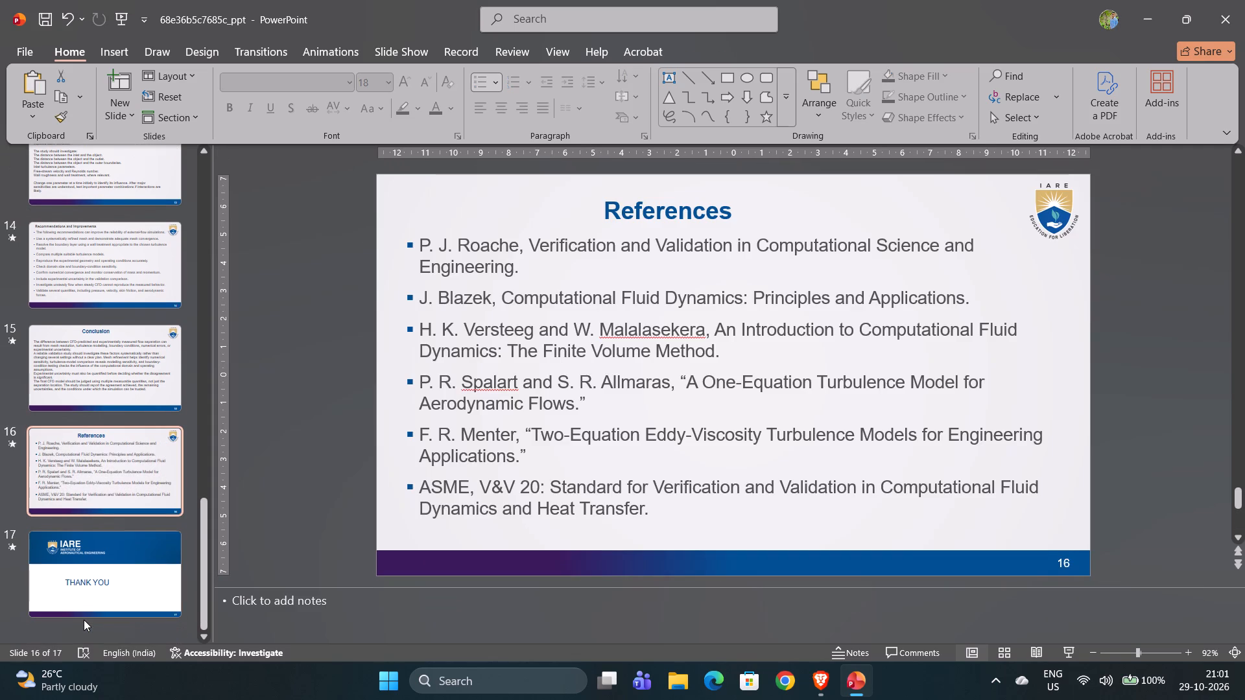
key(Up)
key(Up)
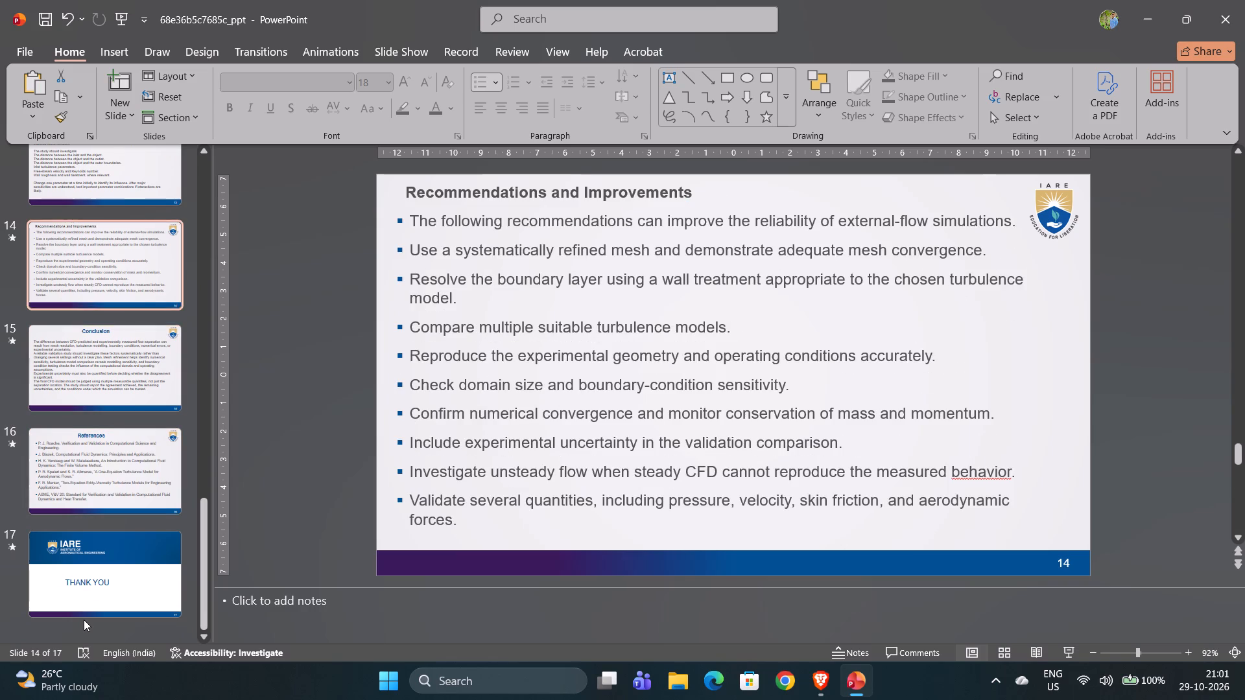
key(Down)
key(Up)
key(Down)
key(Down)
key(Down)
key(Up)
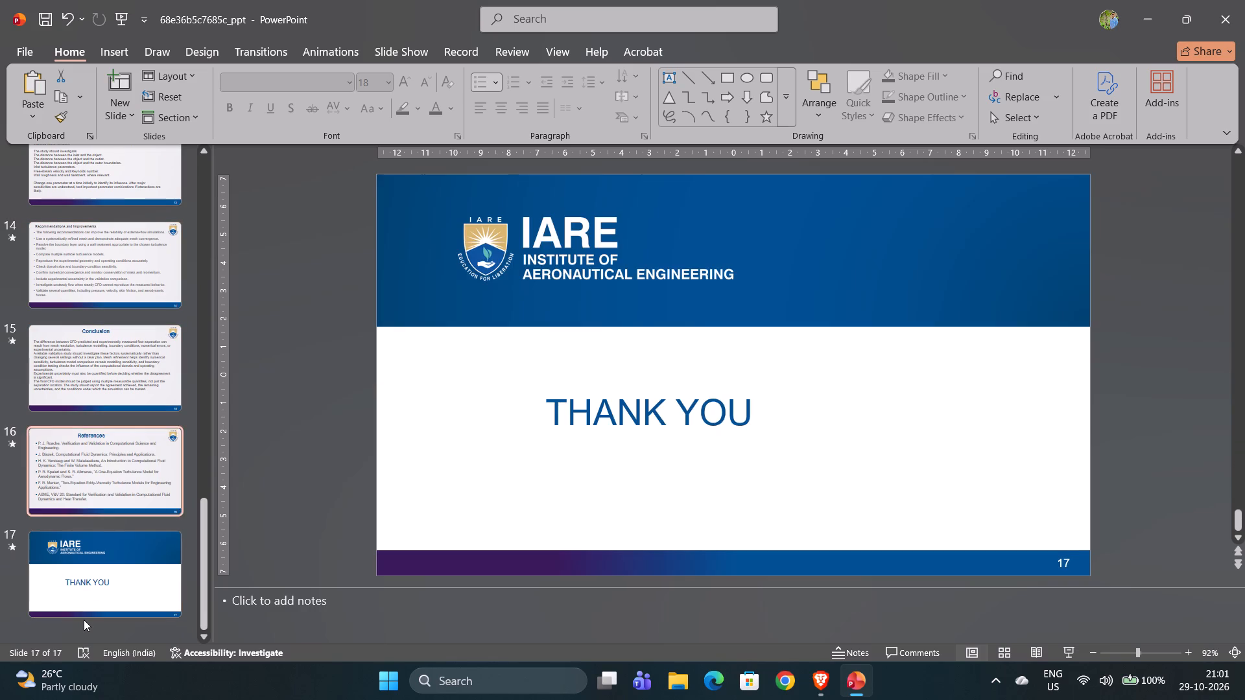
Review the slides backwards from the Thank You slide to the Fluid Dynamics title slide.
key(Up)
key(Up)
key(Up)
key(Up)
key(Up)
key(Up)
key(Up)
key(Up)
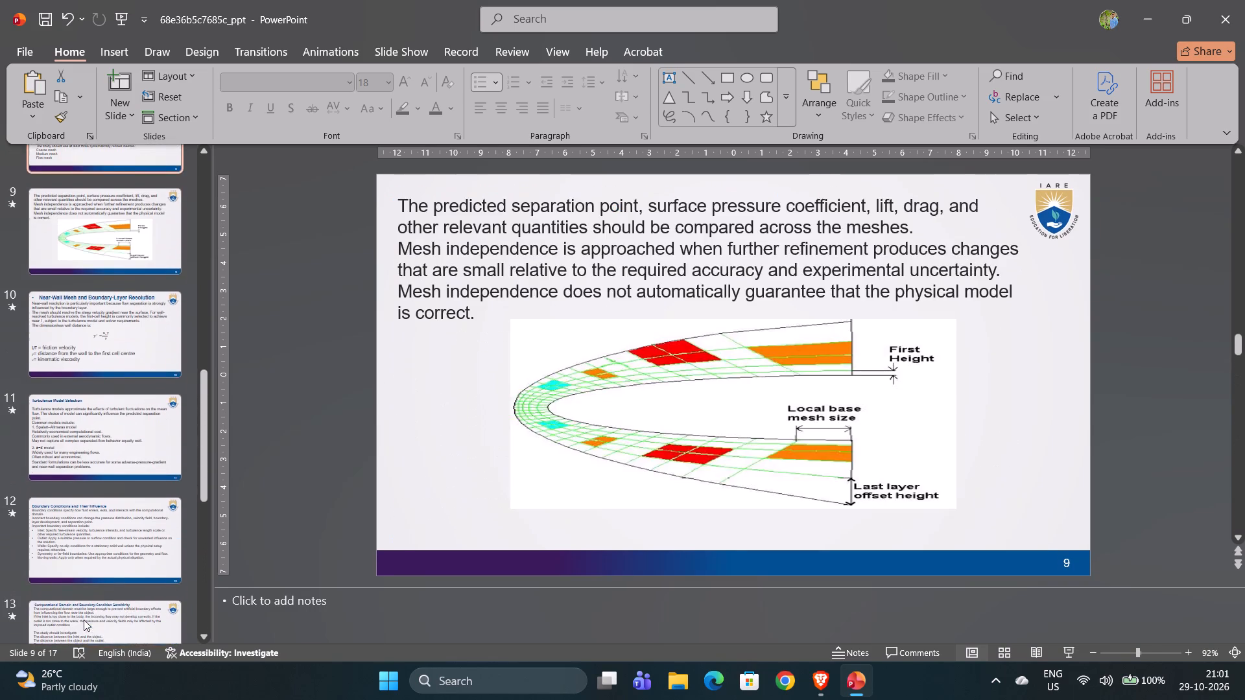
key(Down)
key(Up)
key(Up)
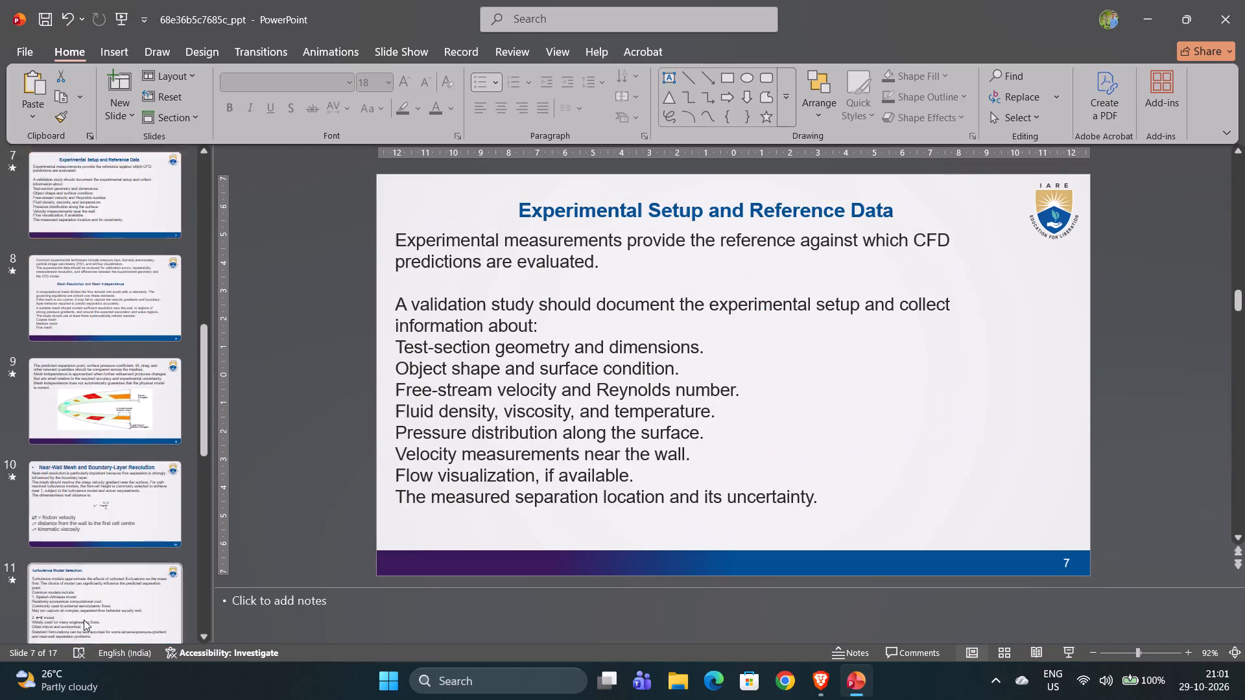
key(Up)
key(Up)
key(Up)
key(Down)
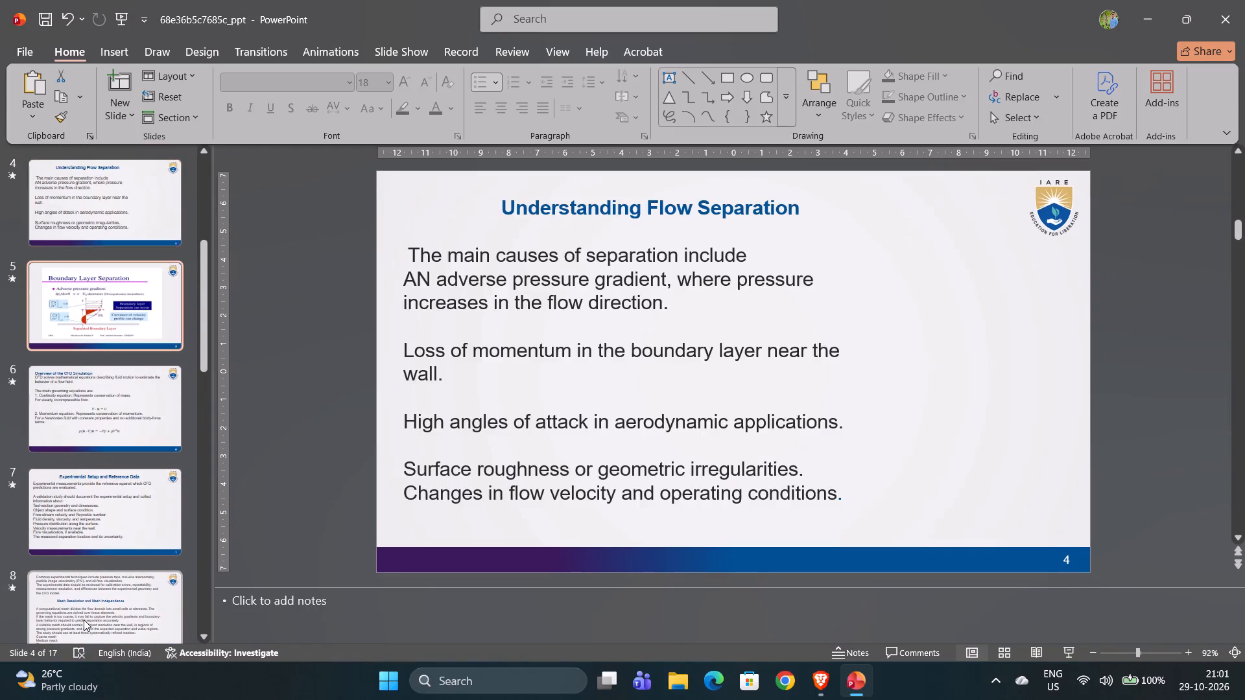
key(Up)
key(Up)
key(Up)
key(Up)
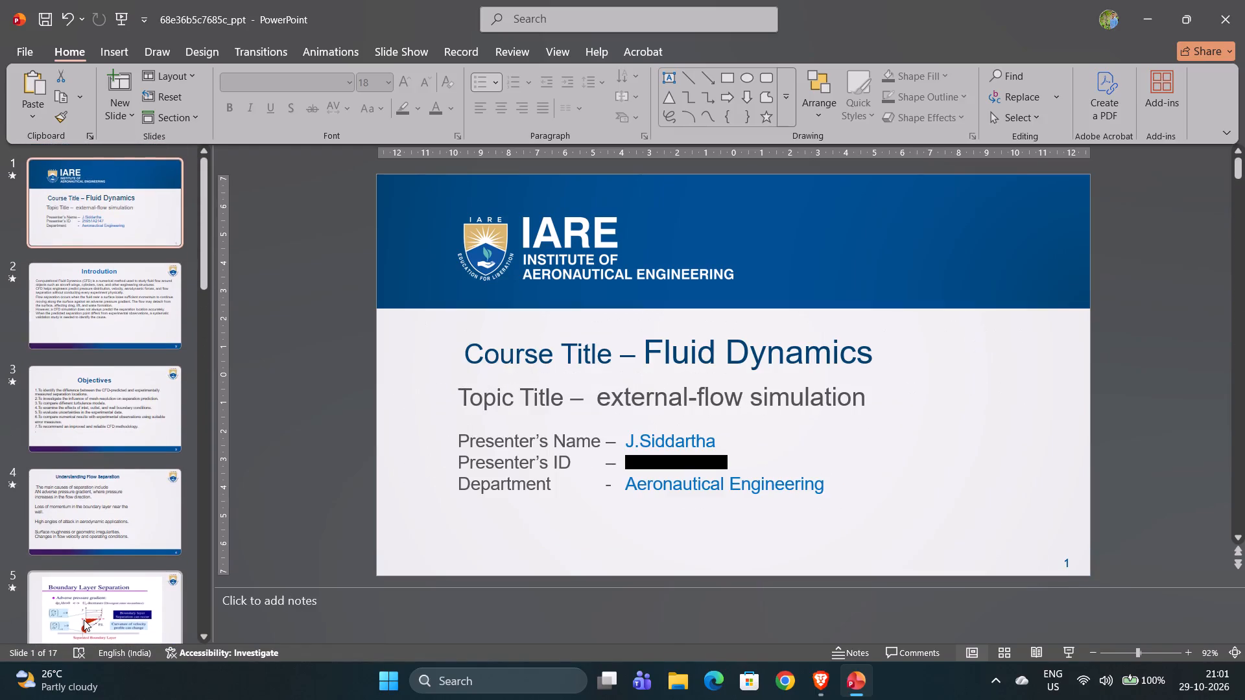
Review the slides again from the title slide through Recommendations and Improvements, and return to the title slide.
key(Down)
key(Down)
key(Down)
key(Down)
key(Down)
key(Down)
key(Down)
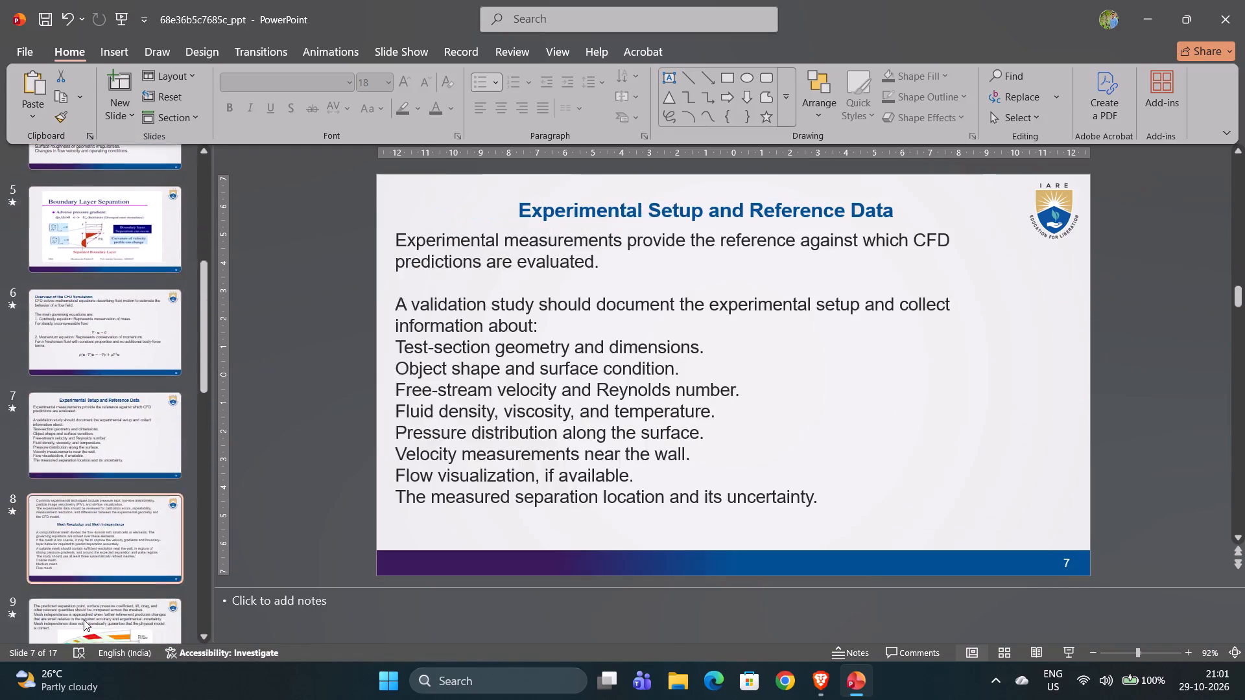
key(Down)
key(Down)
key(Down)
key(Down)
key(Down)
key(Down)
key(Up)
key(Up)
key(Up)
key(Up)
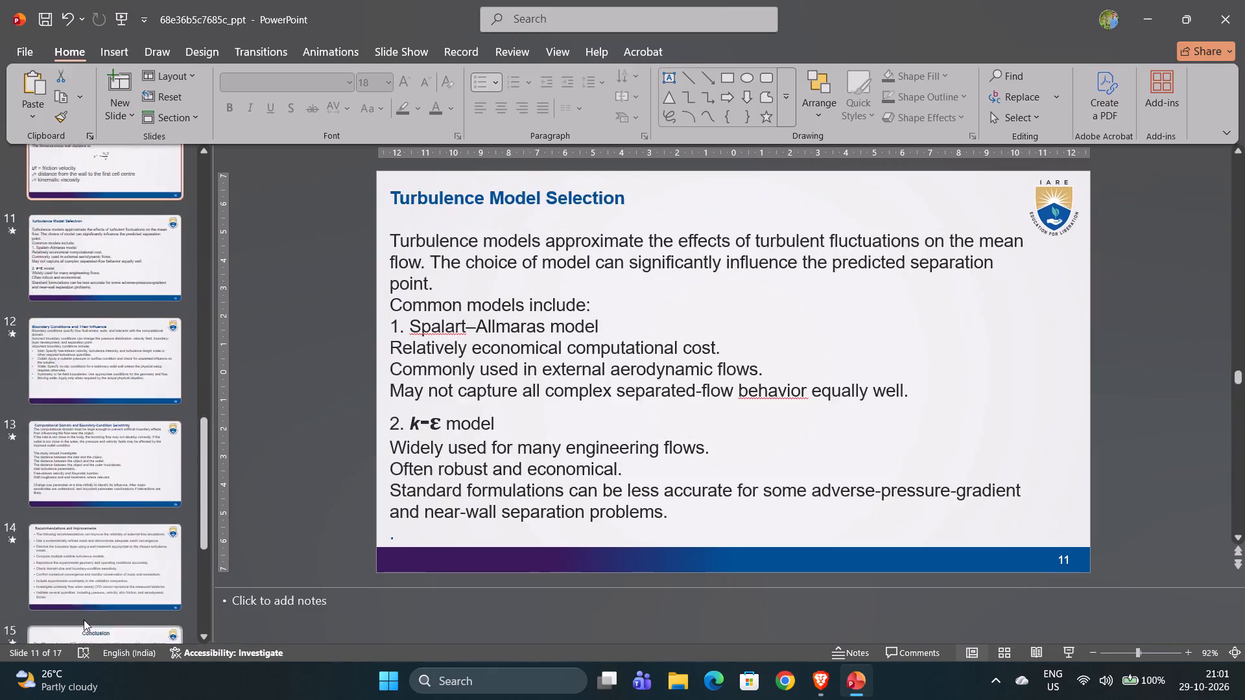
key(Up)
key(Up)
key(Up)
key(Up)
key(Up)
key(Up)
key(Up)
key(Up)
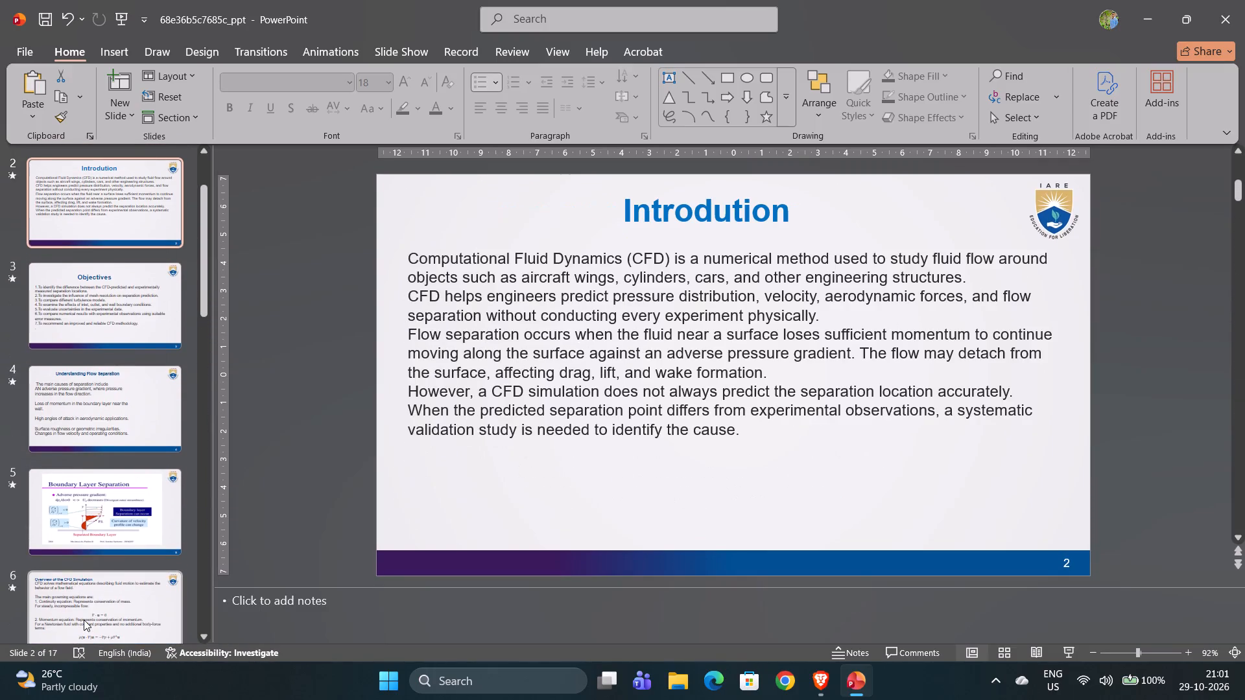
key(Up)
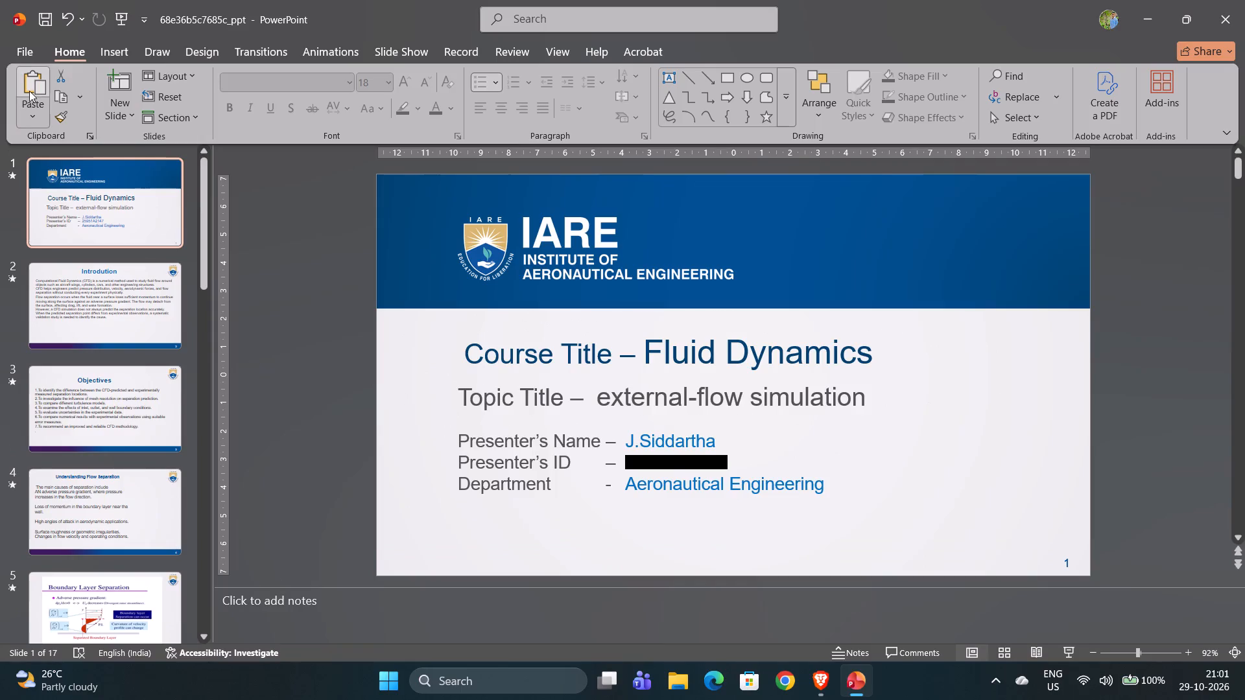
Start saving a copy of the presentation and choose the SEM3 AATS folder on Local Disk (E:) as its location.
click(22, 52)
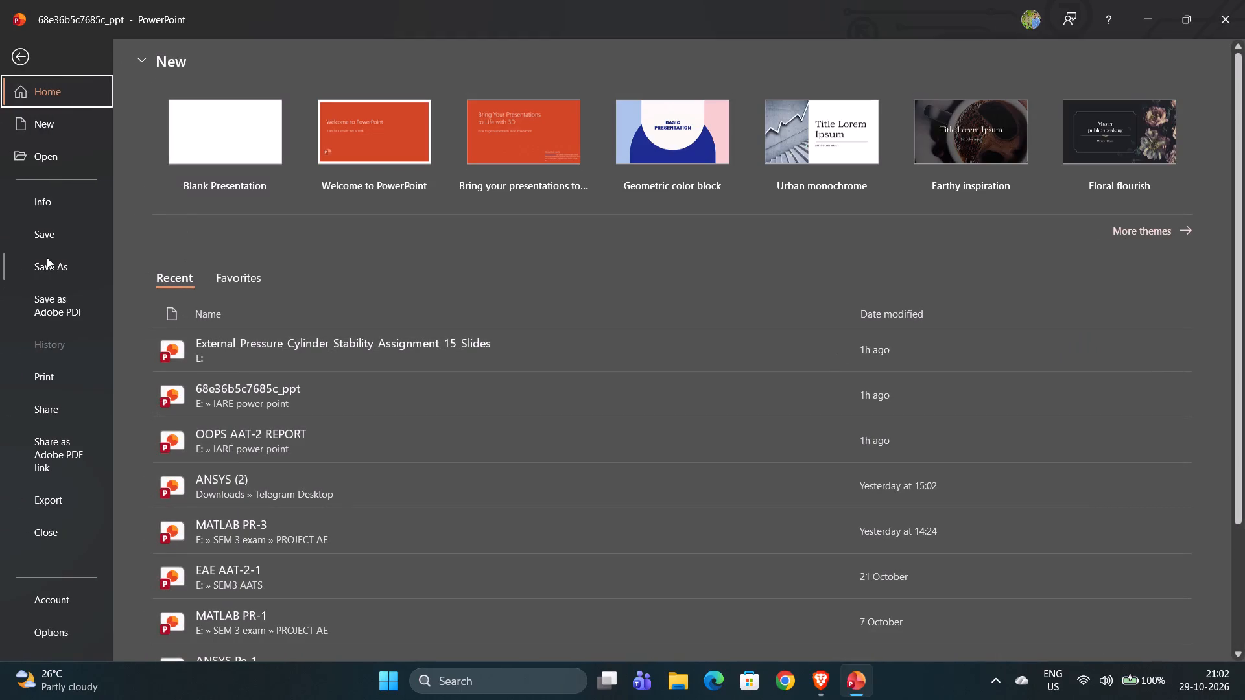
click(46, 261)
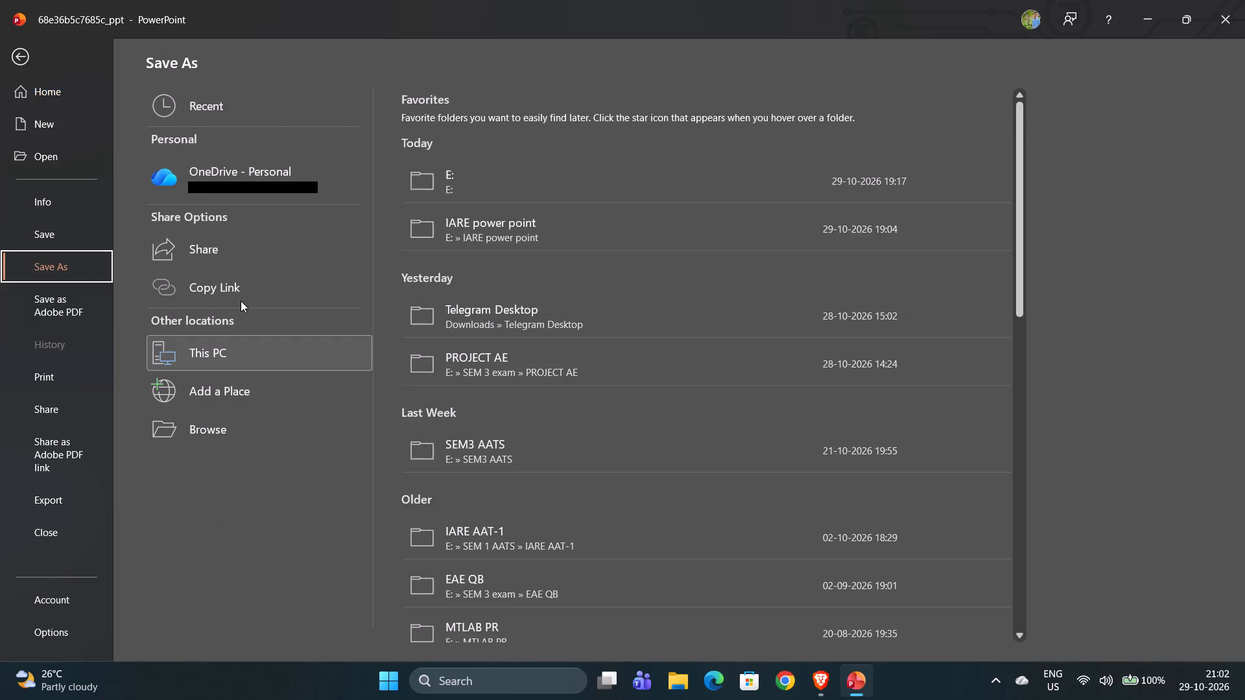
double_click(184, 358)
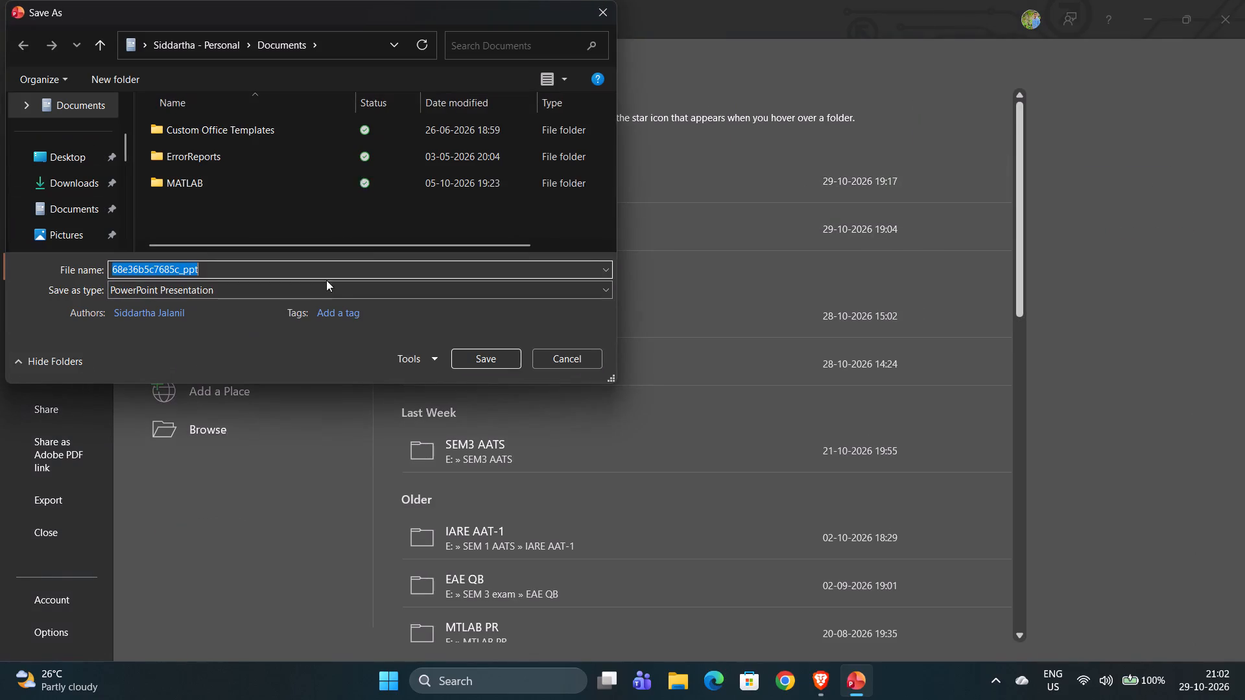
scroll(91, 213, down, 4)
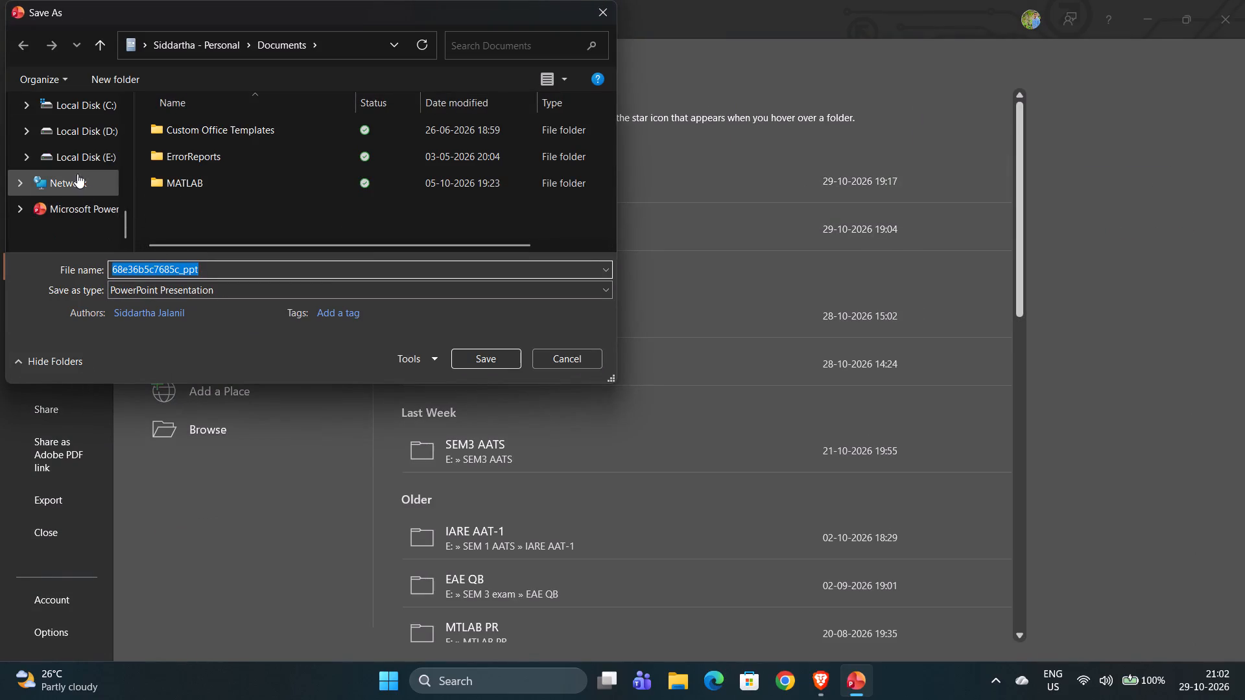
double_click(75, 158)
scroll(254, 219, down, 2)
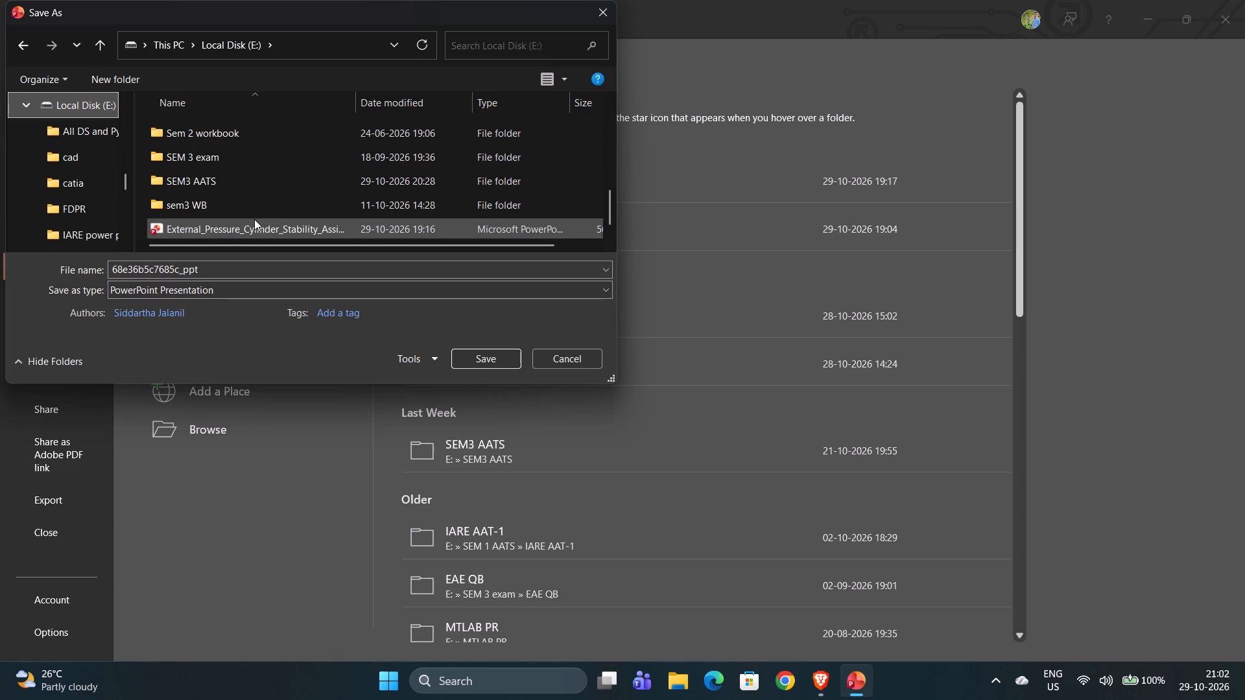
double_click(217, 204)
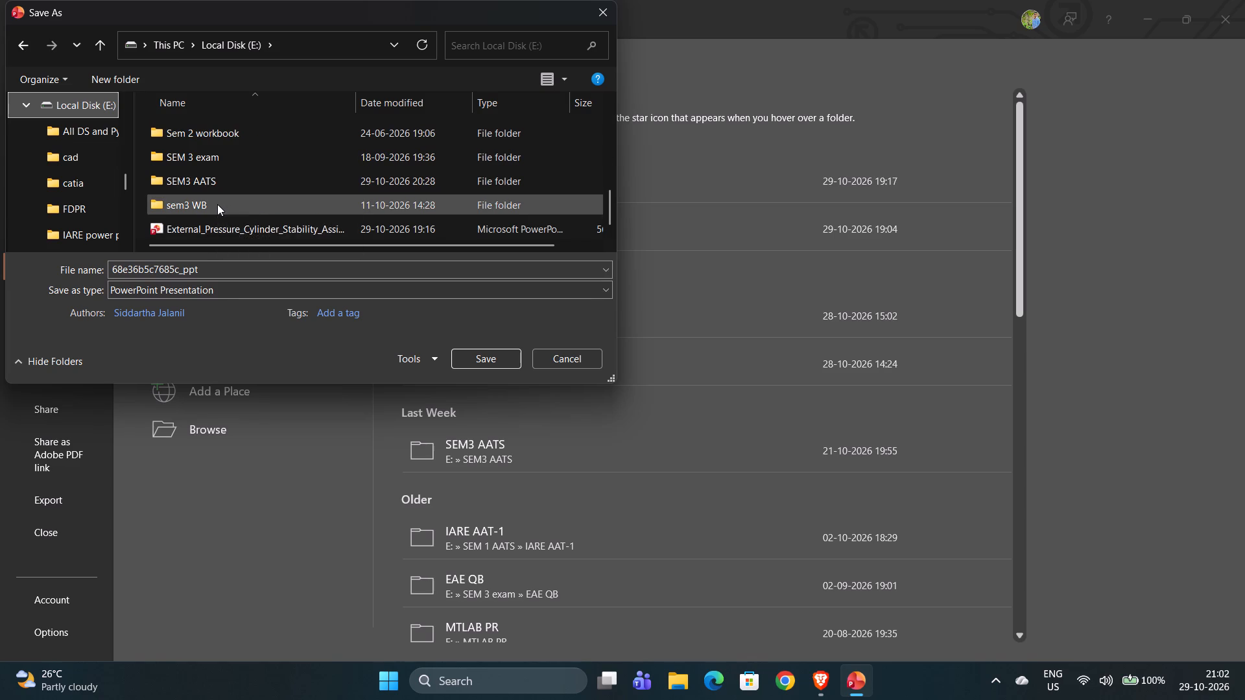
click(18, 56)
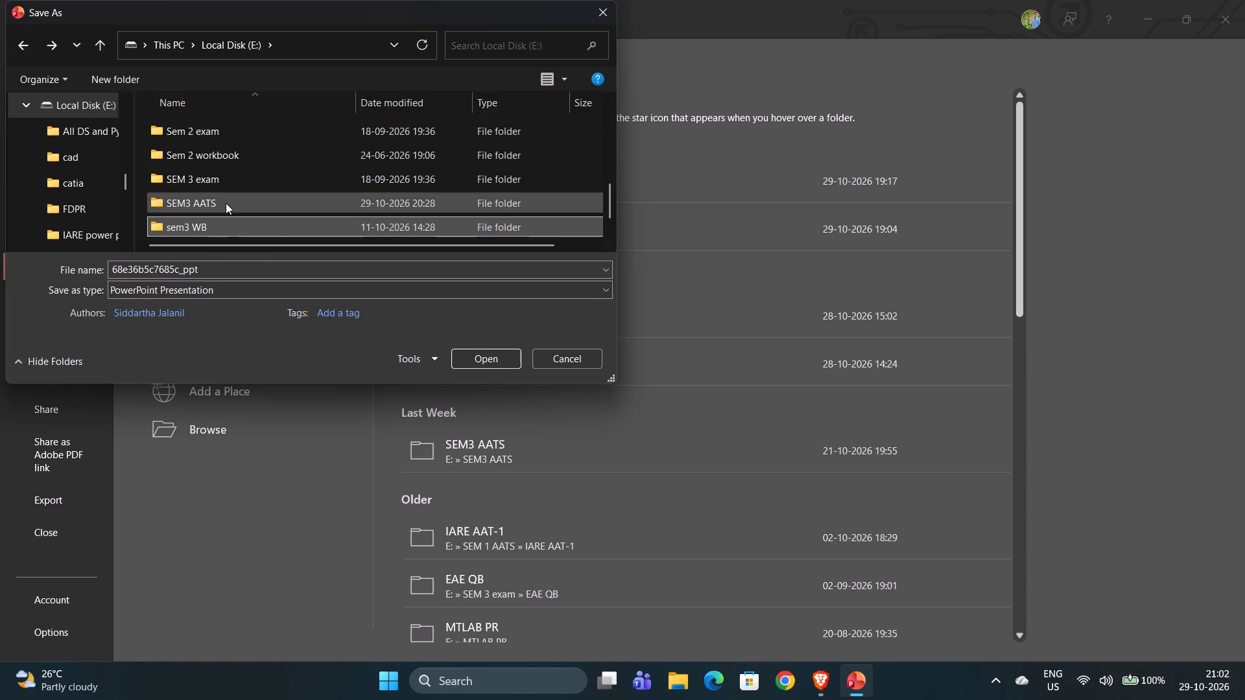
double_click(226, 202)
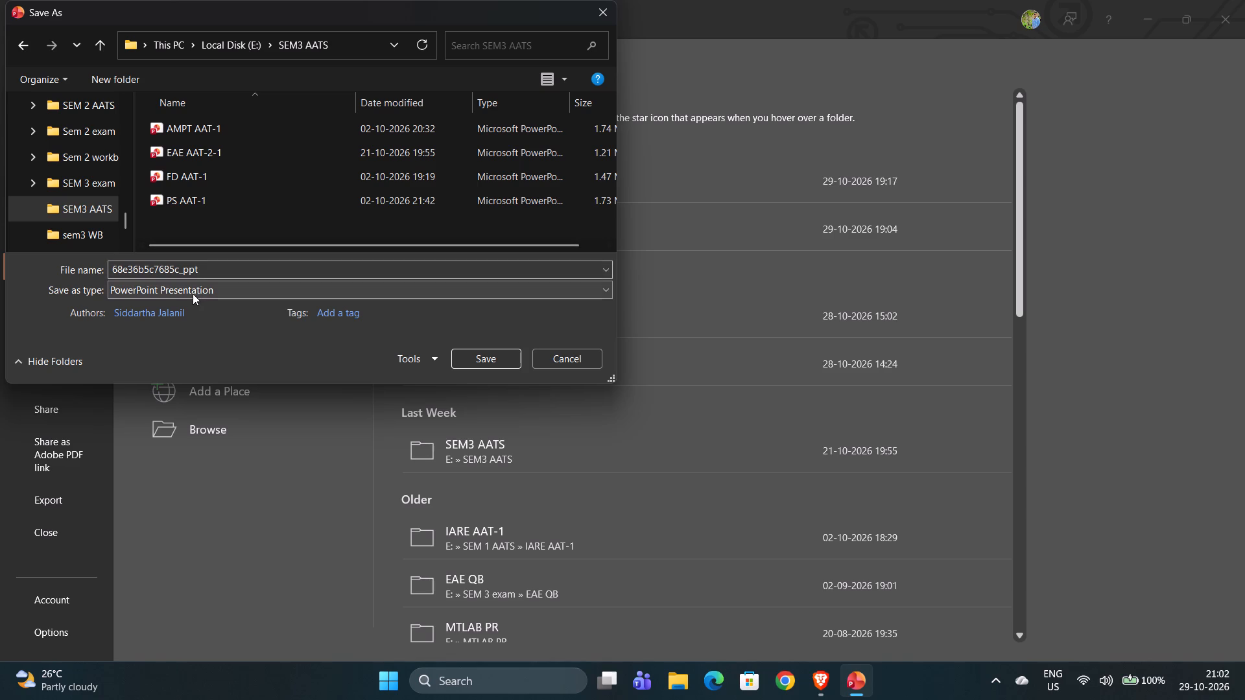
Save the presentation copy in PDF format under the file name FD AAT-2.
click(193, 292)
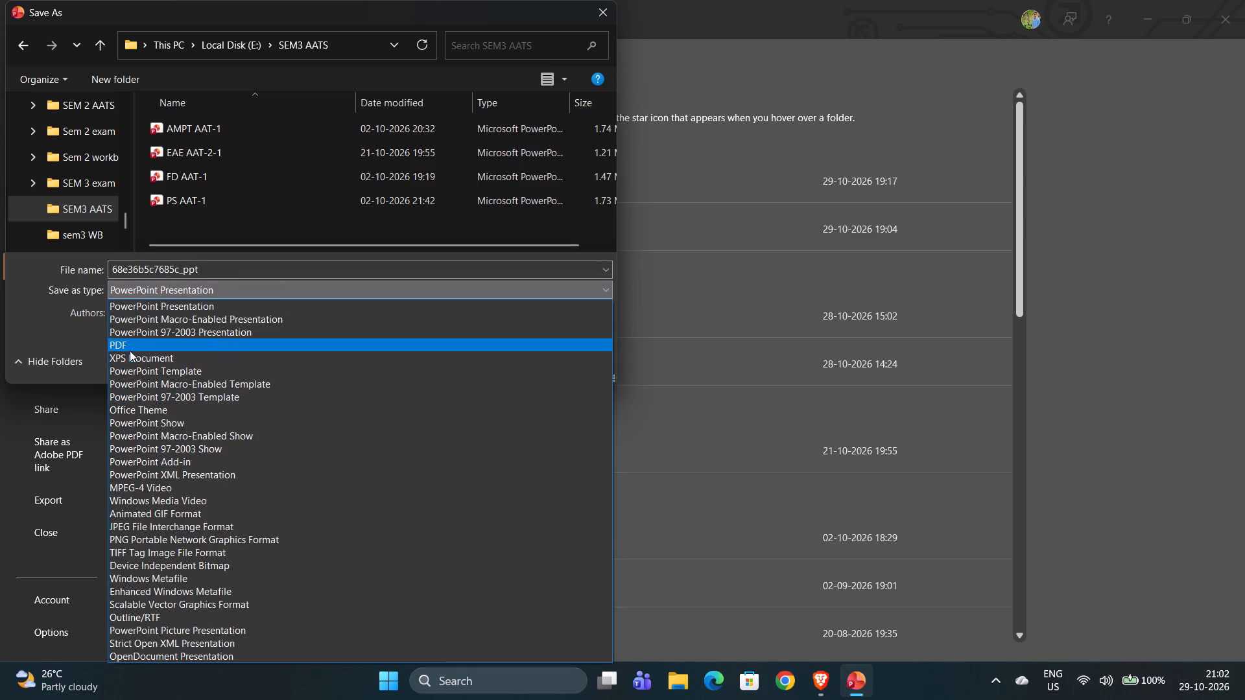
click(133, 349)
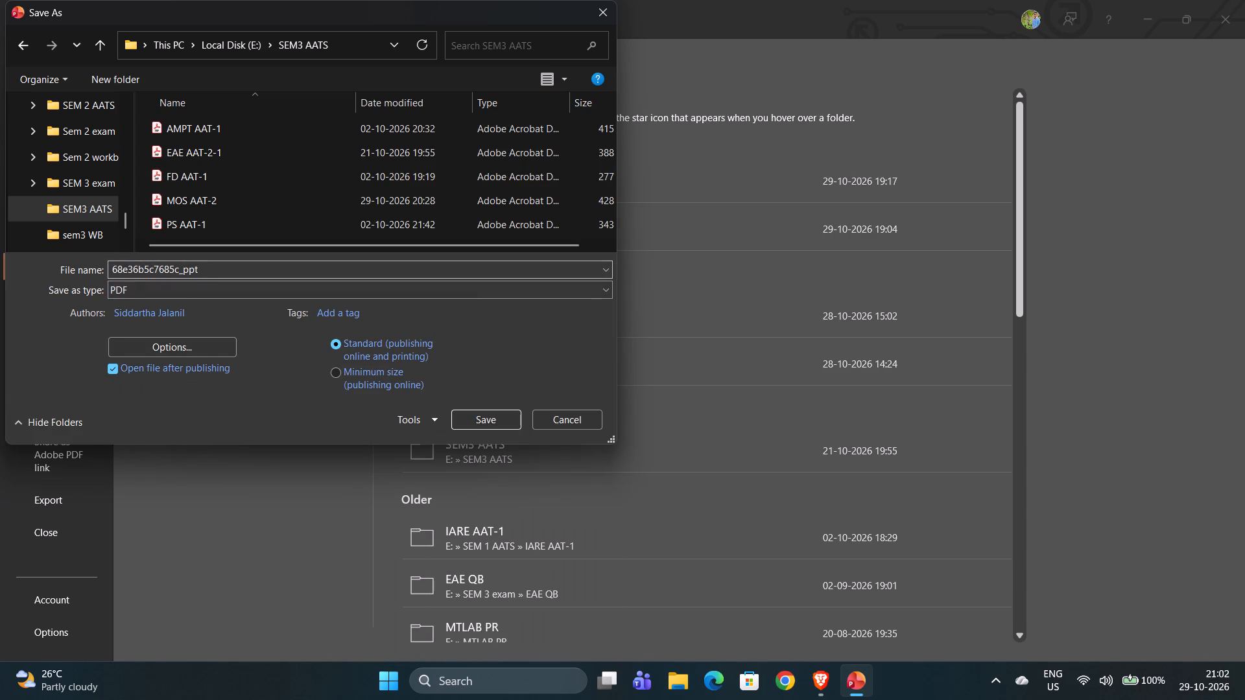
click(205, 267)
key(BackSpace)
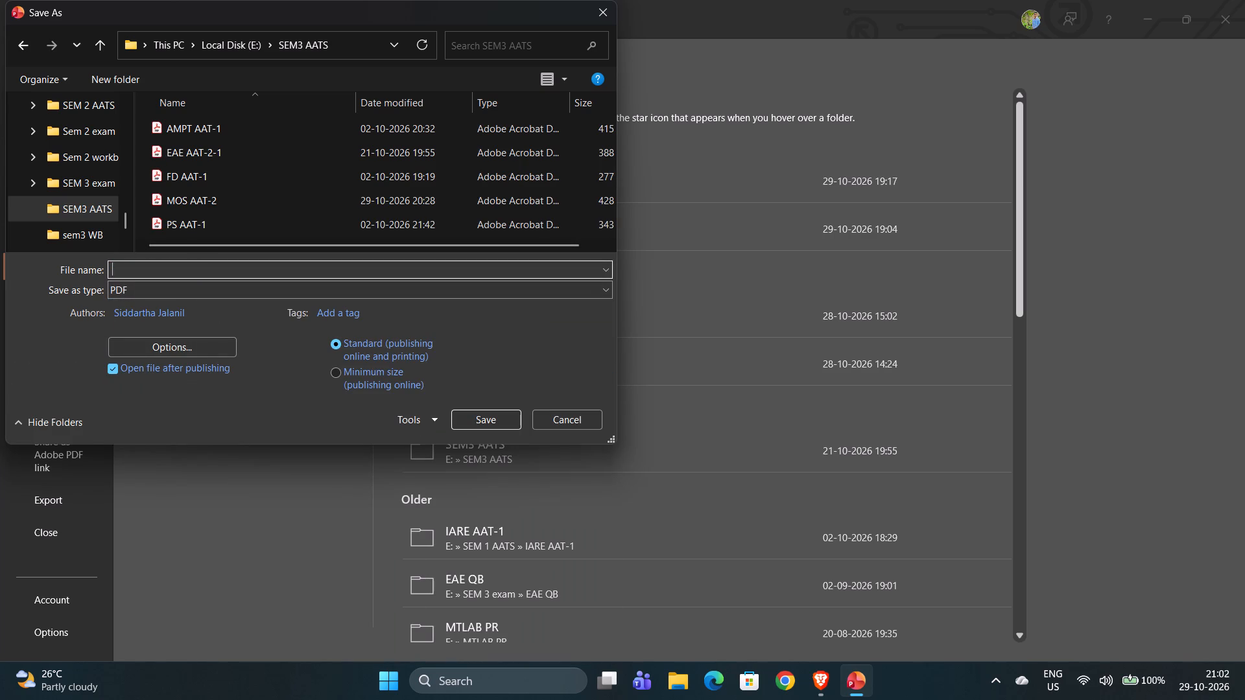
text(FD)
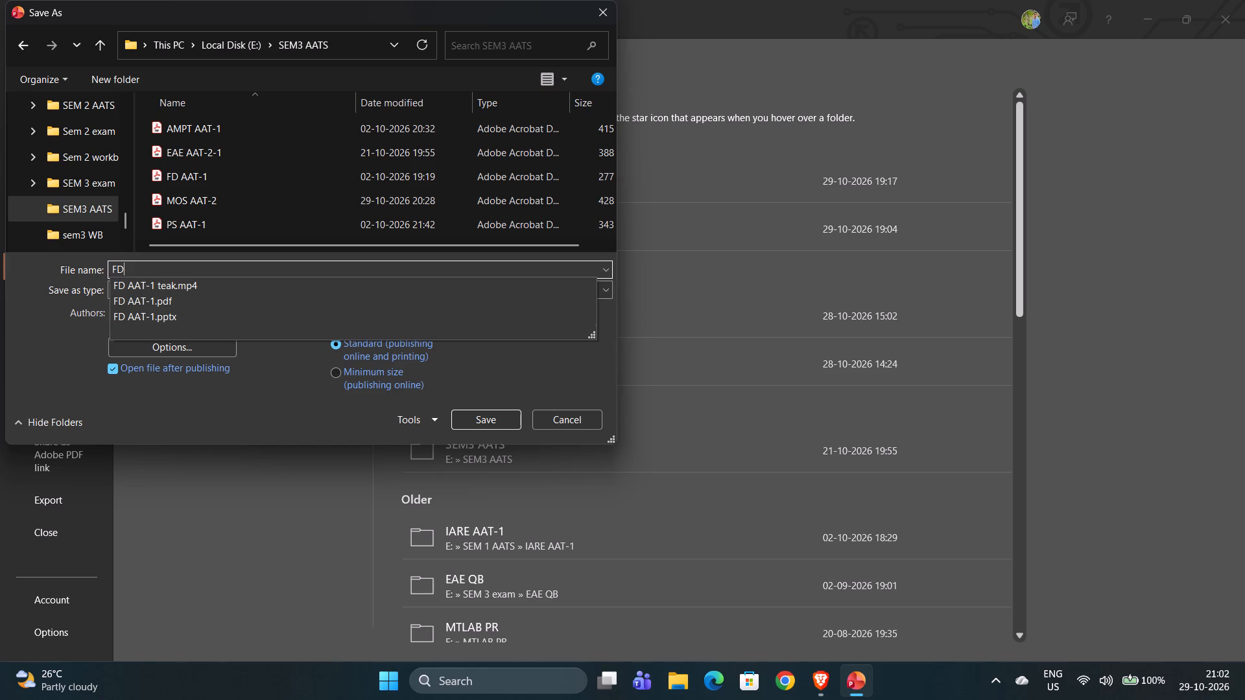
key(space)
key(a)
text(AT)
text(-2)
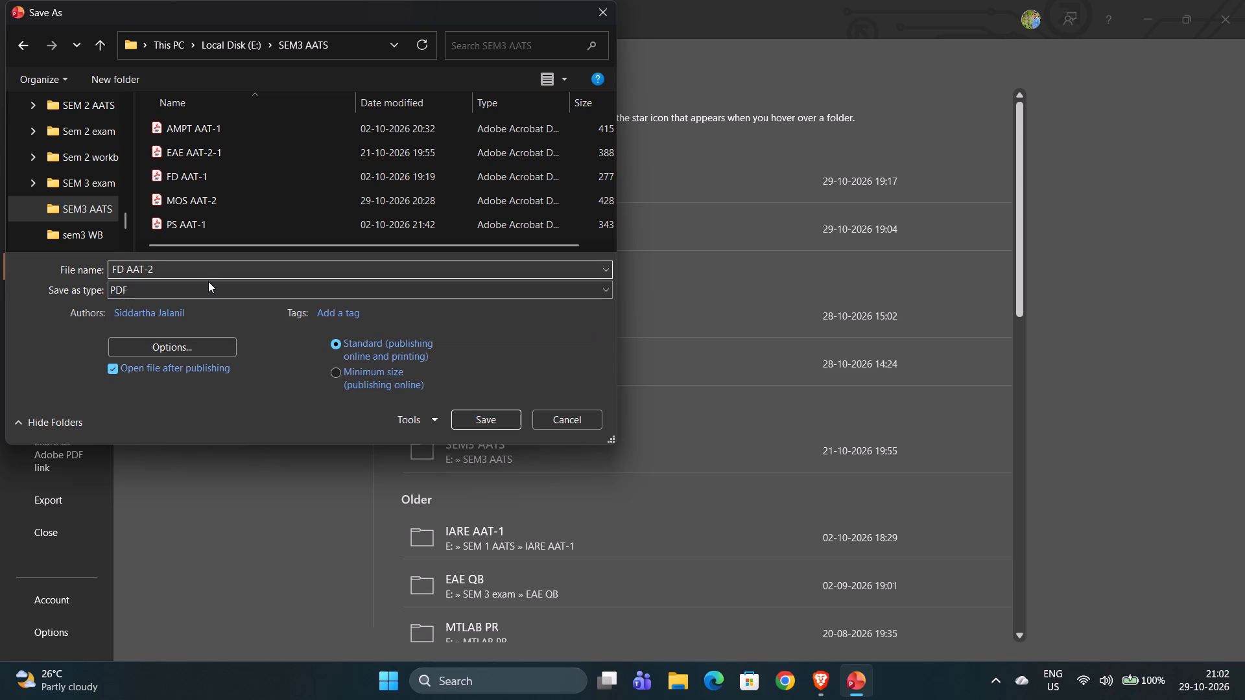
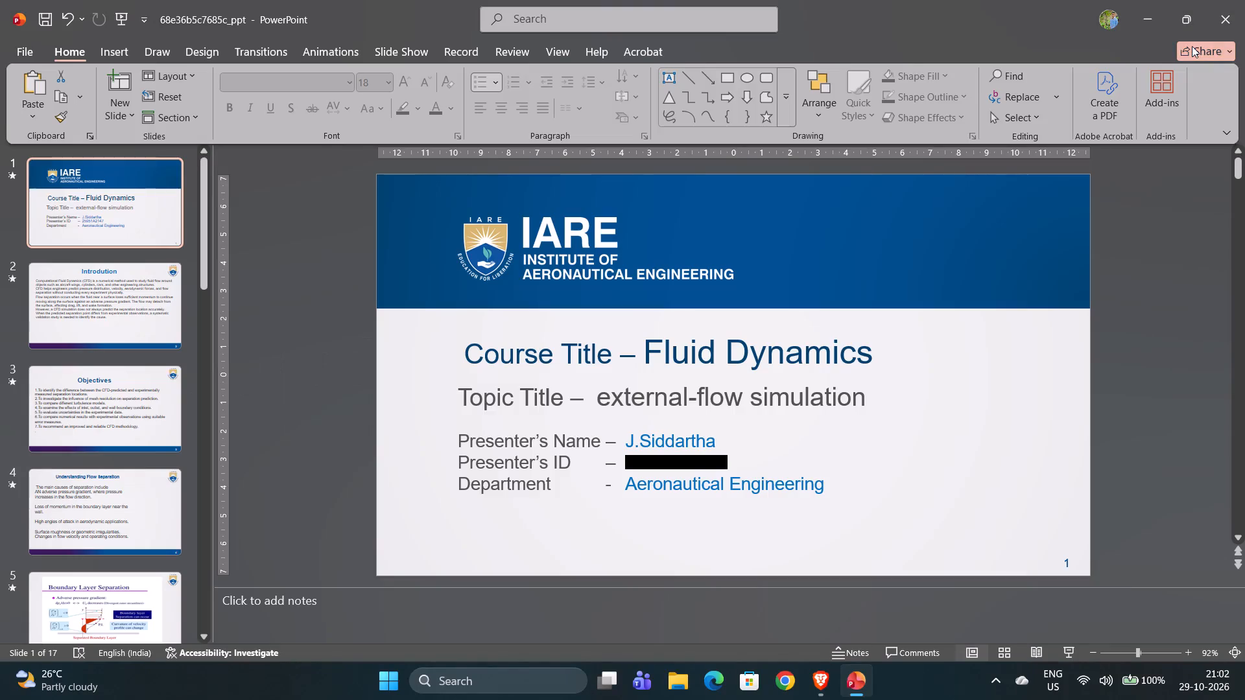
Close the exported FD AAT-2 PDF in Acrobat and return to the PowerPoint presentation.
key(Down)
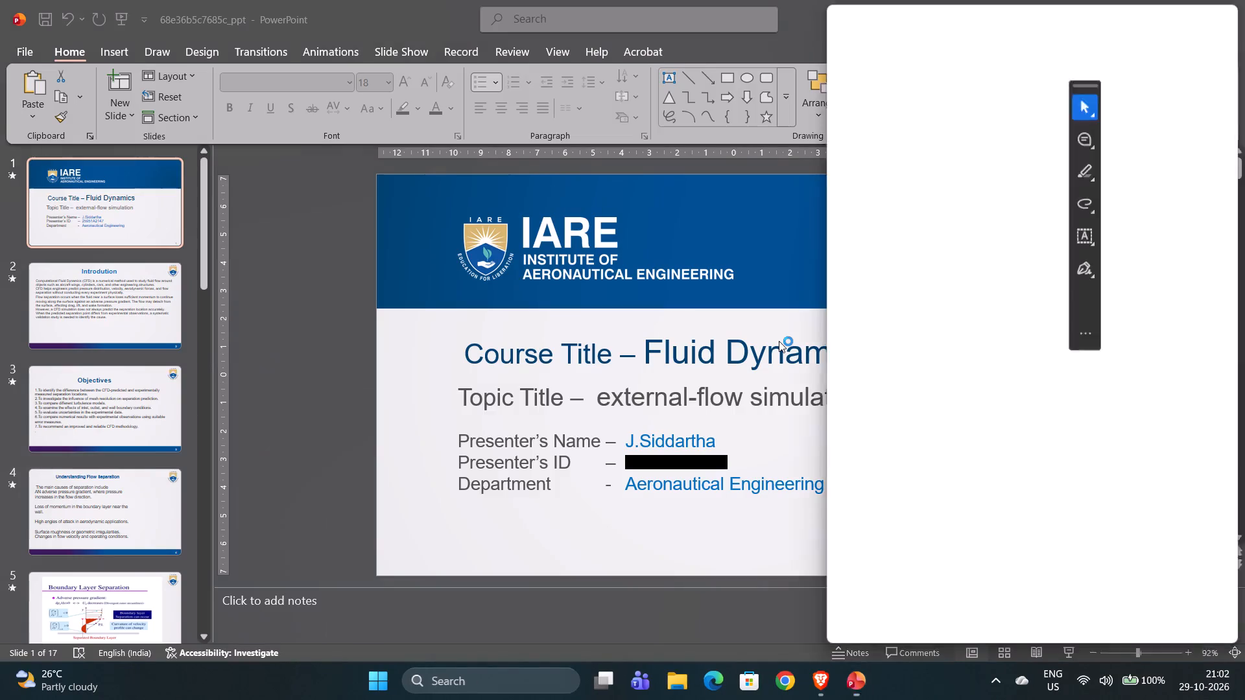
double_click(1220, 6)
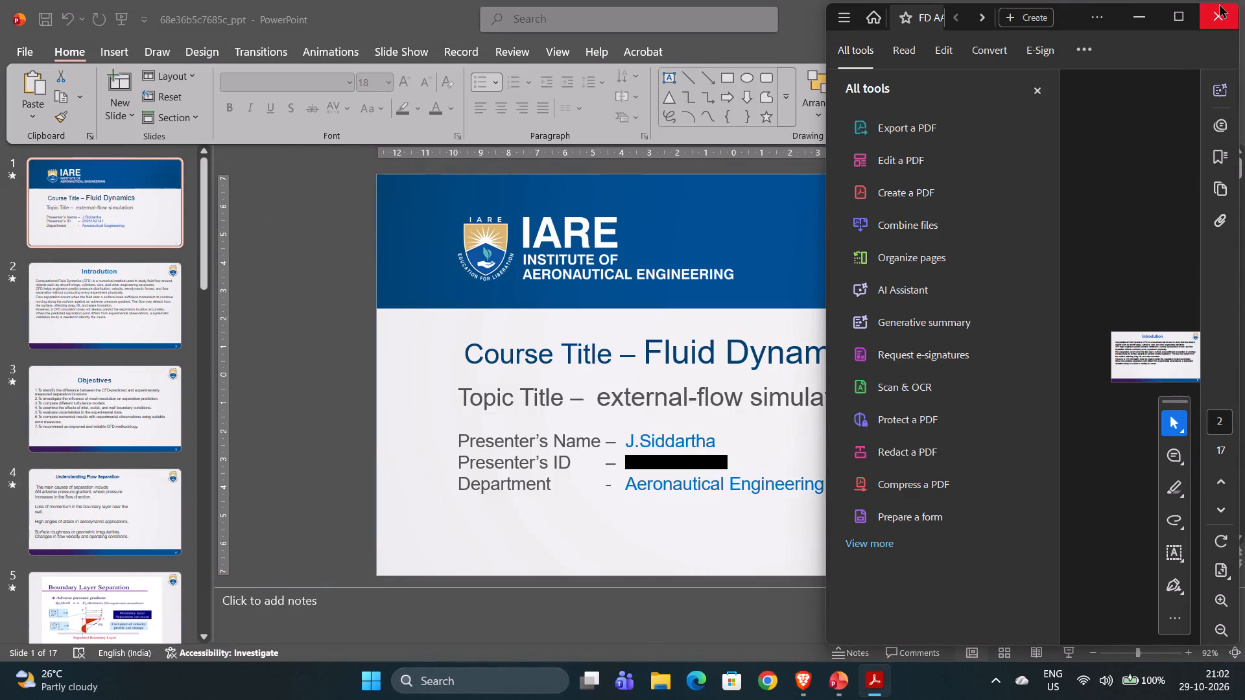
Review all slides in order from the Fluid Dynamics title slide to the Thank You slide.
key(Down)
key(Down)
key(Down)
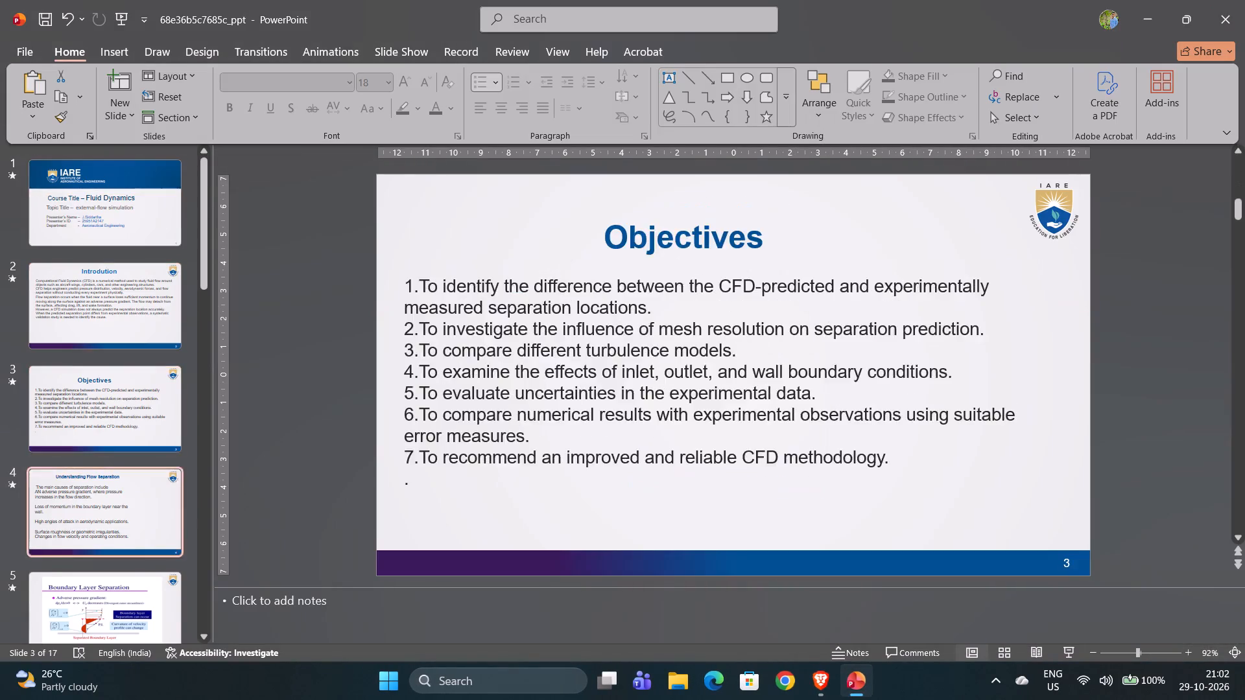
key(Down)
key(Down)
key(Down)
key(Down)
key(Down)
key(Down)
key(Down)
key(Down)
key(Down)
key(Down)
key(Down)
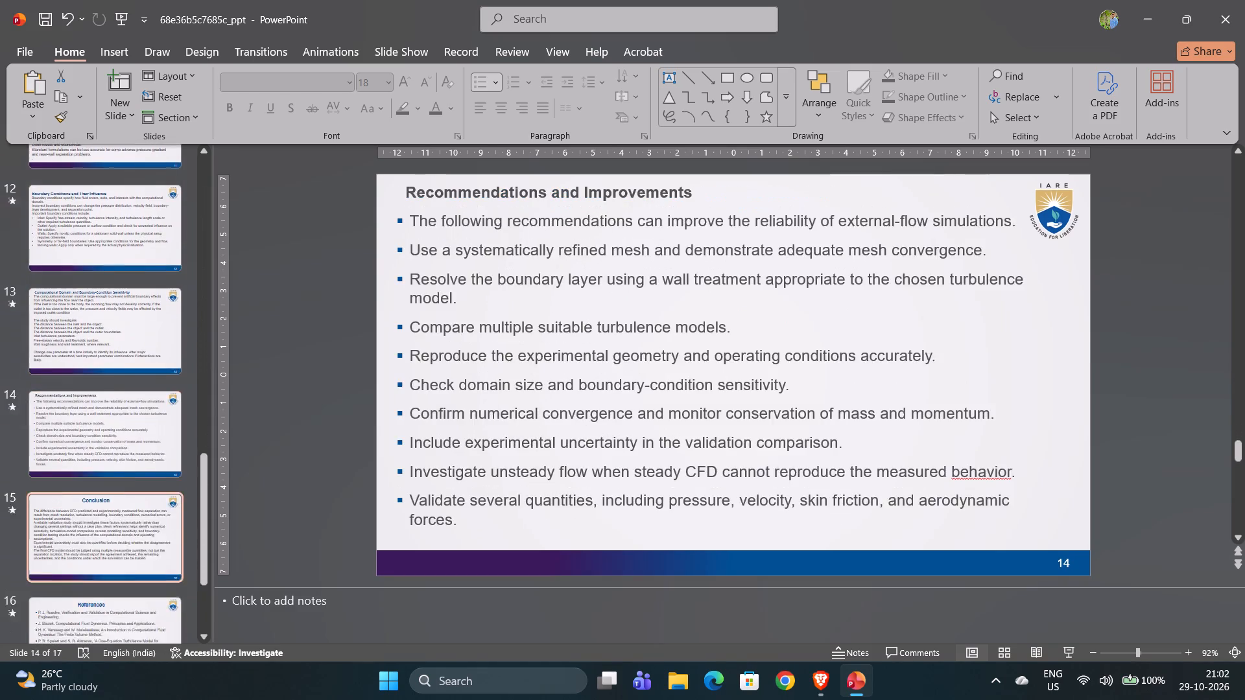
key(Down)
key(Down)
key(Down)
key(Down)
key(Down)
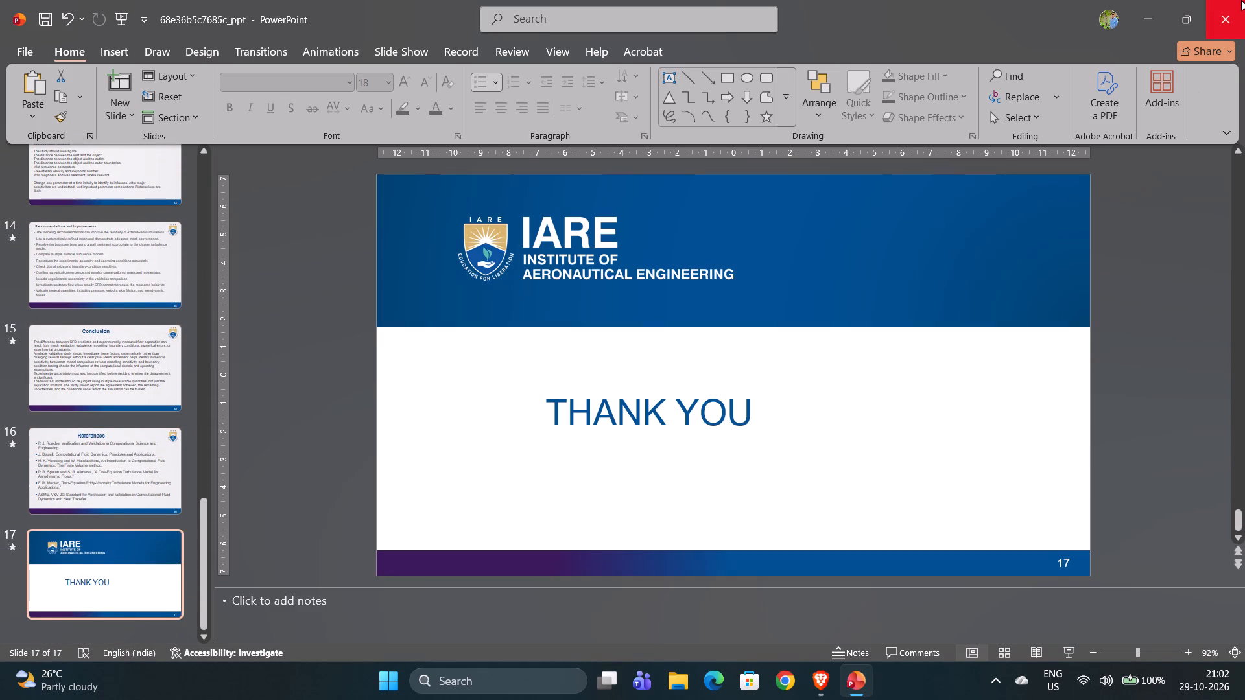
Close the presentation and save its changes in the IARE power point folder on E:.
click(1241, 0)
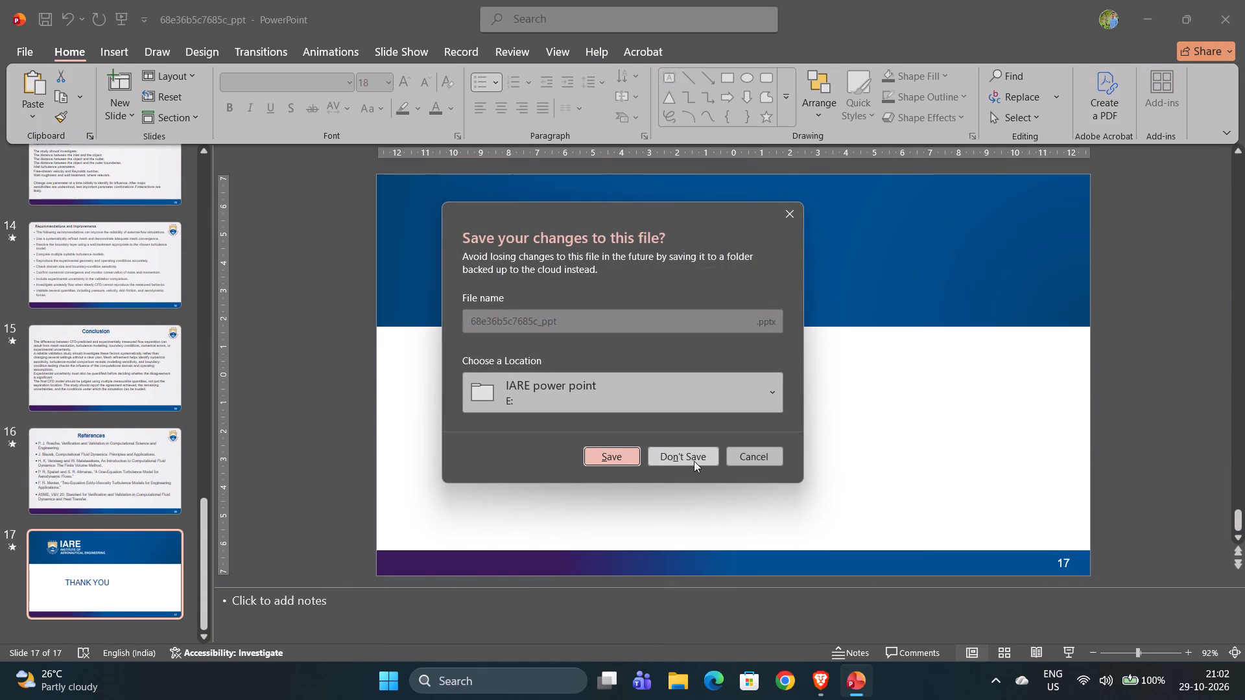
click(611, 462)
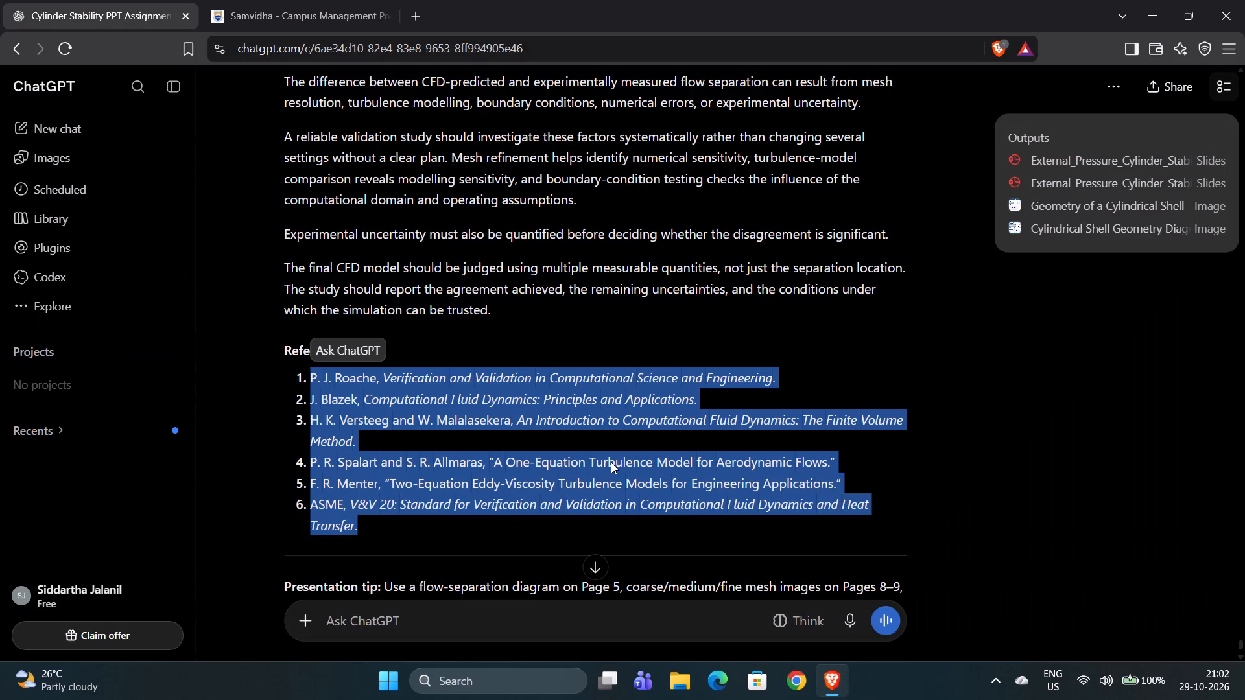
Minimise the browser and copy the recent PDF files FD AAT-2 and MOS AAT-2 in File Explorer.
click(1157, 11)
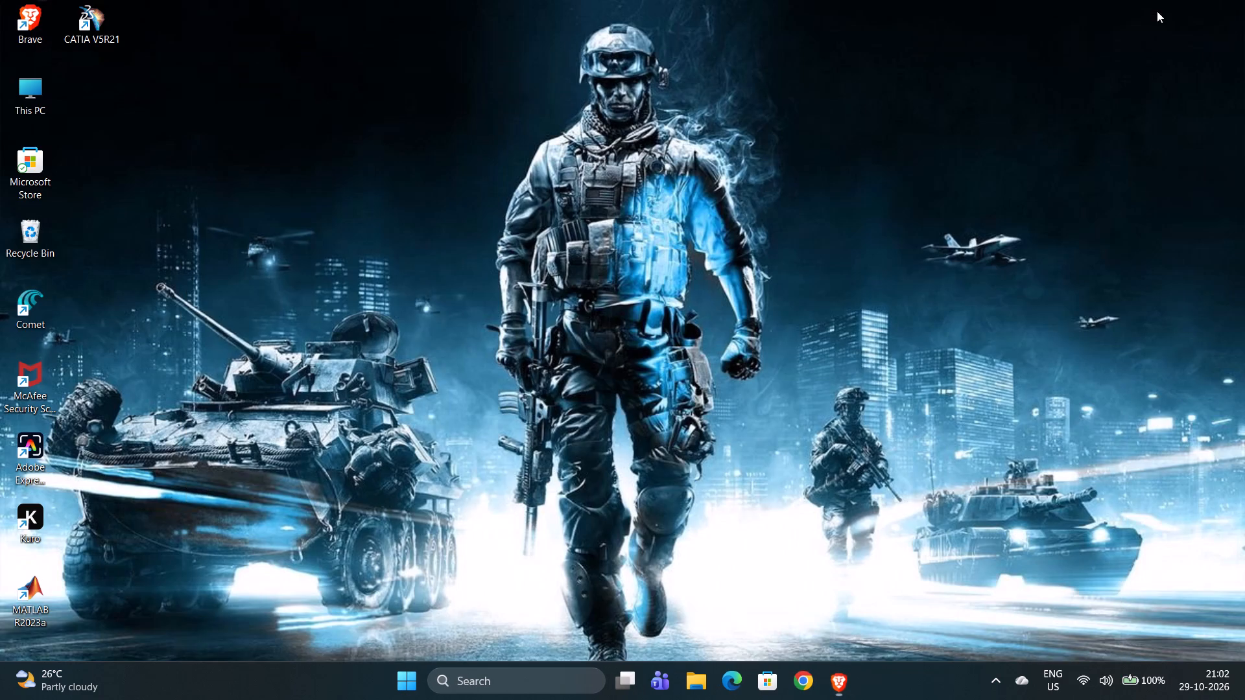
click(688, 664)
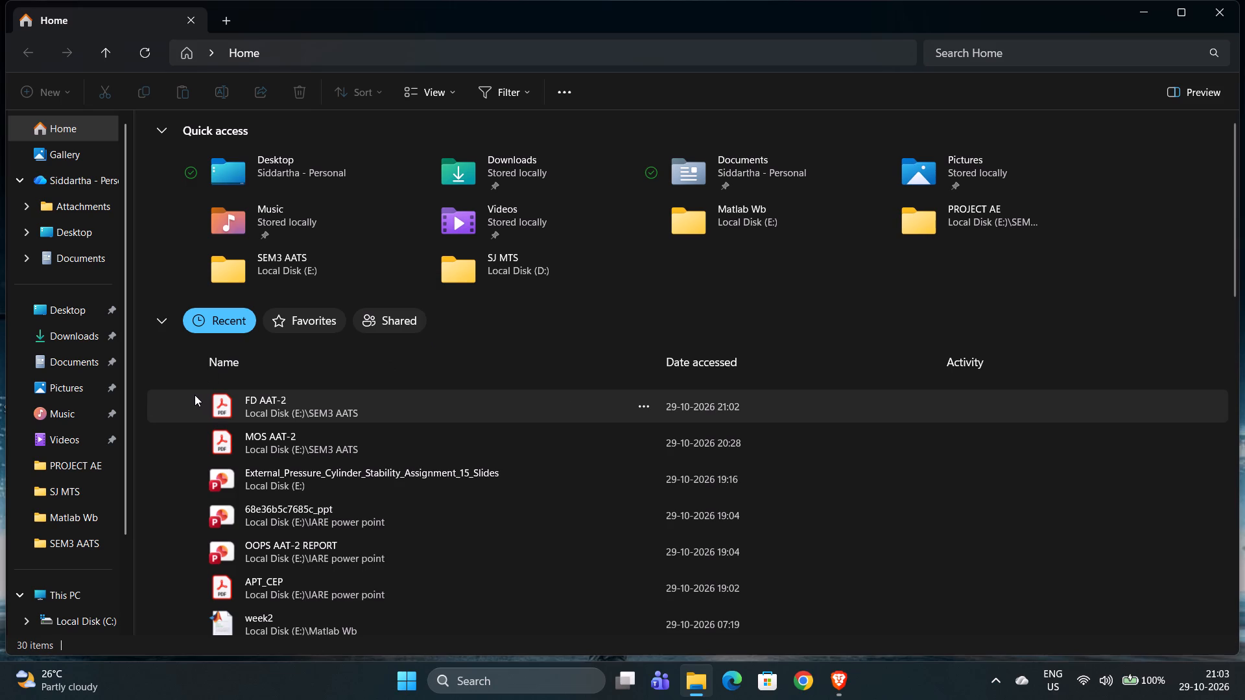
drag(184, 376, 309, 454)
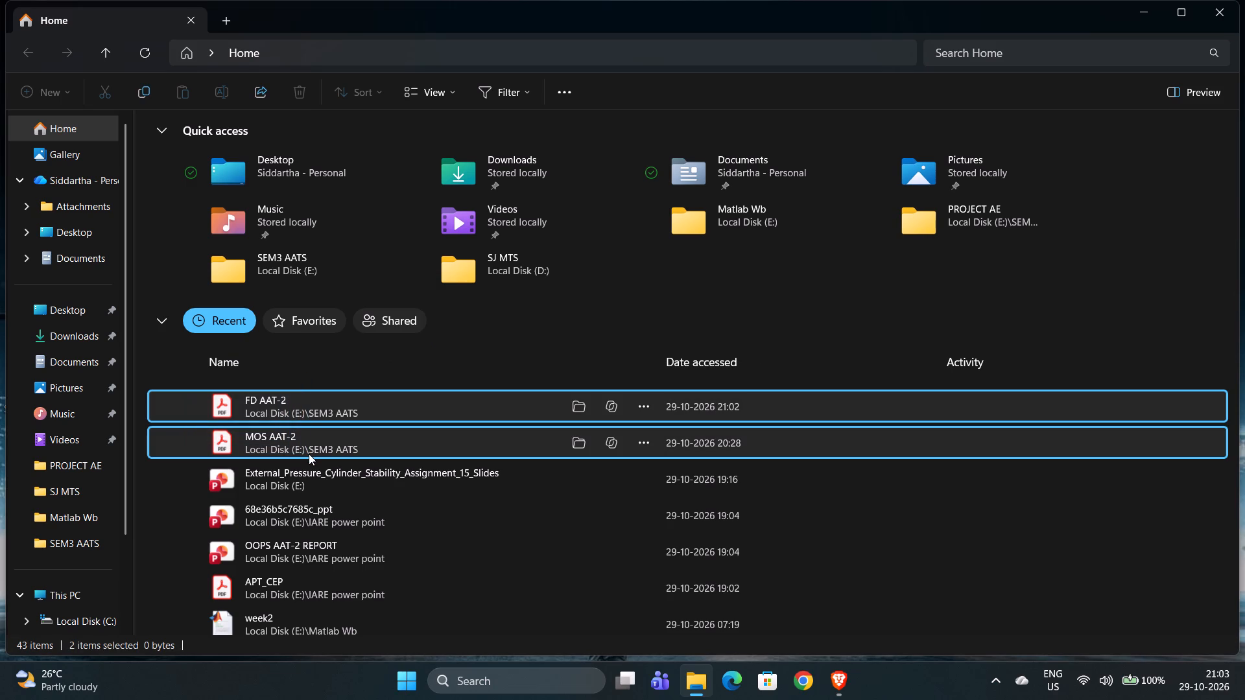
click(309, 454)
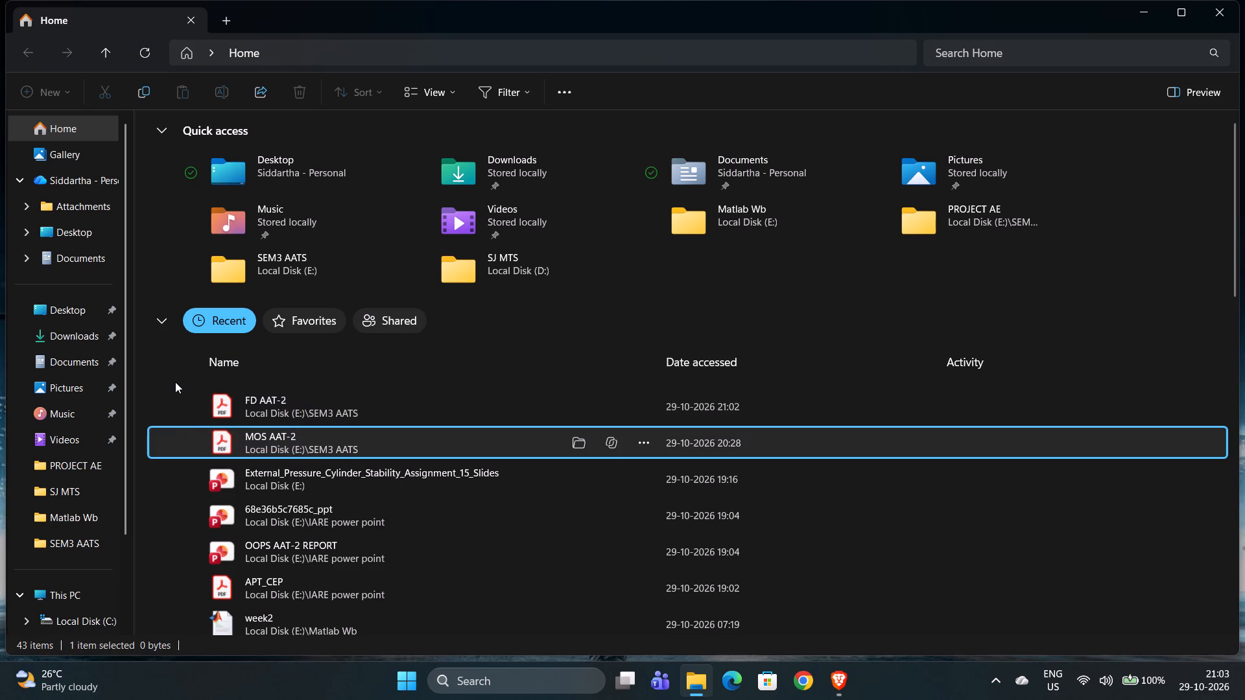
drag(175, 382, 303, 443)
key(ctrl+c)
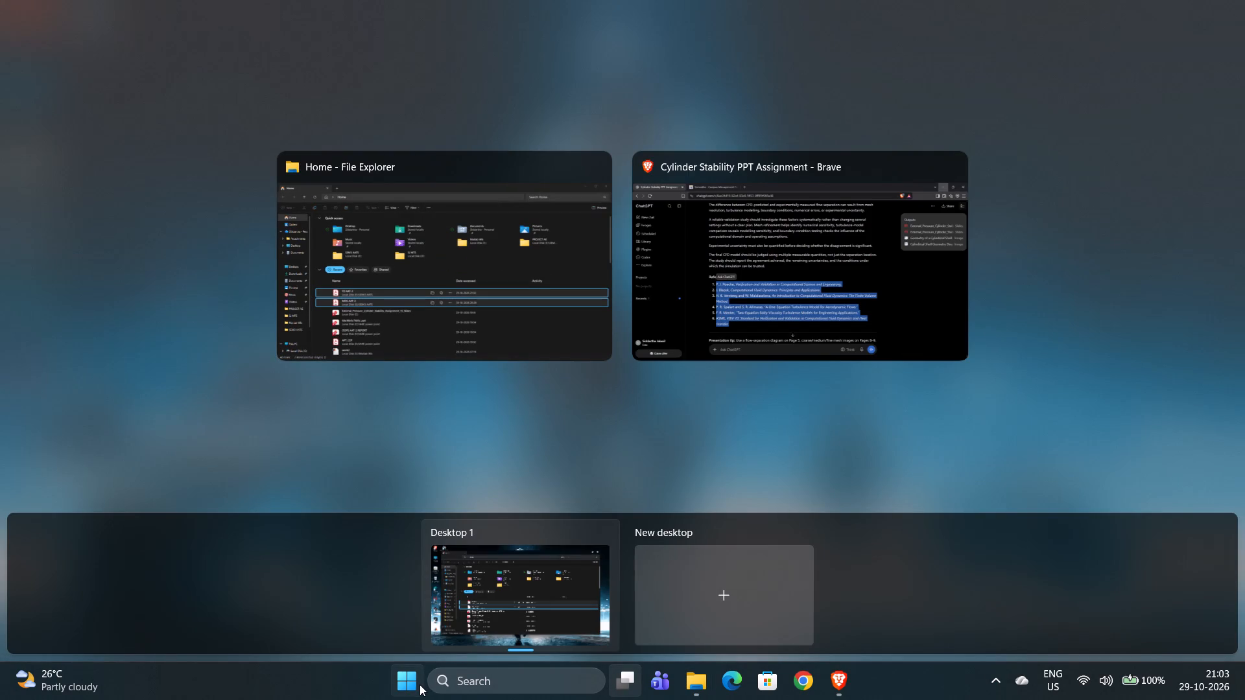
Launch WhatsApp from the Social group of installed apps.
click(420, 684)
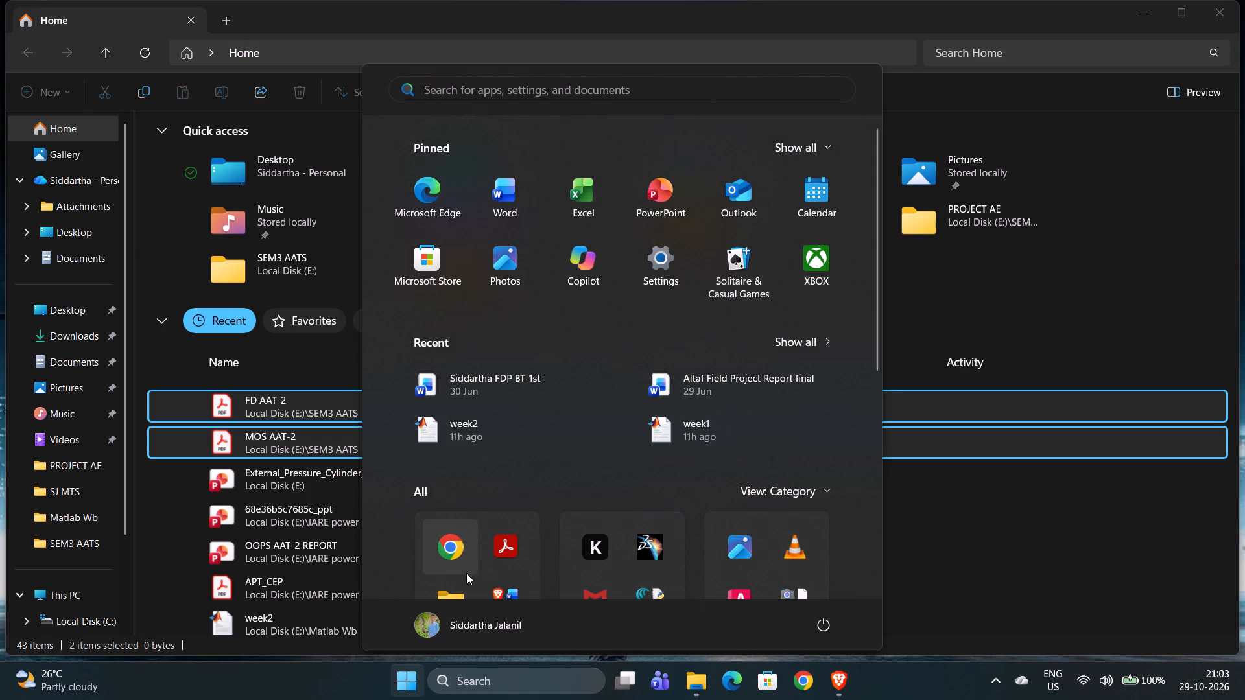
scroll(466, 573, down, 3)
double_click(445, 455)
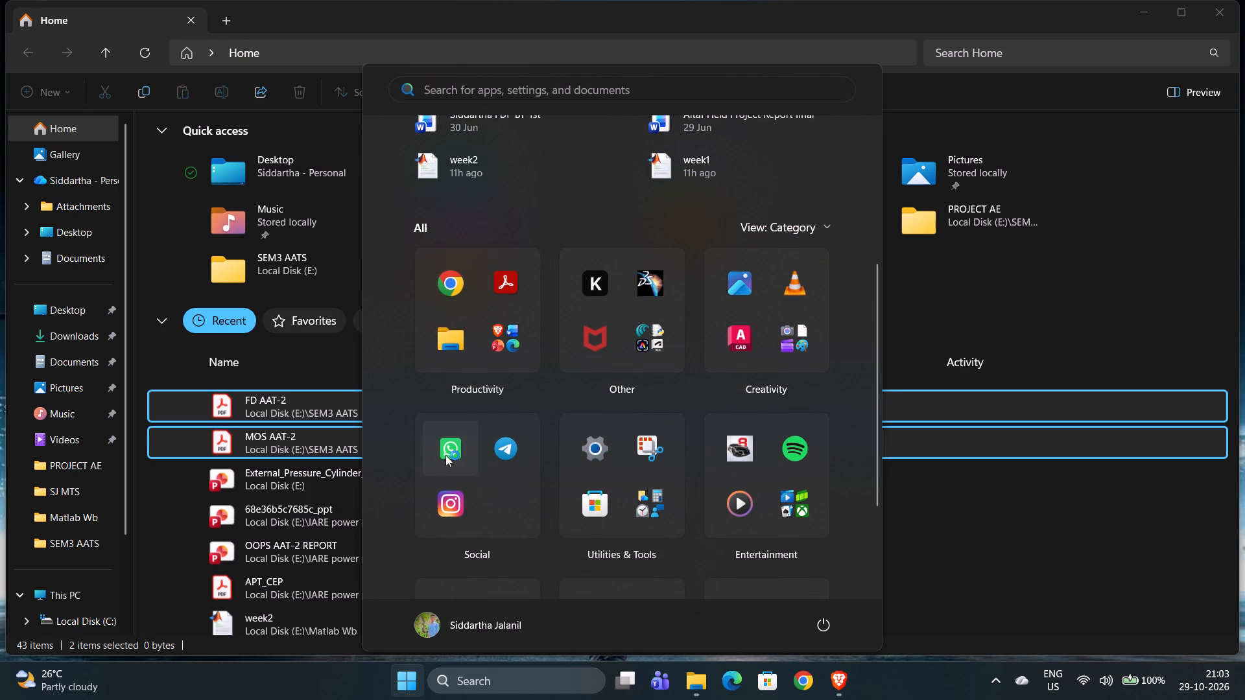